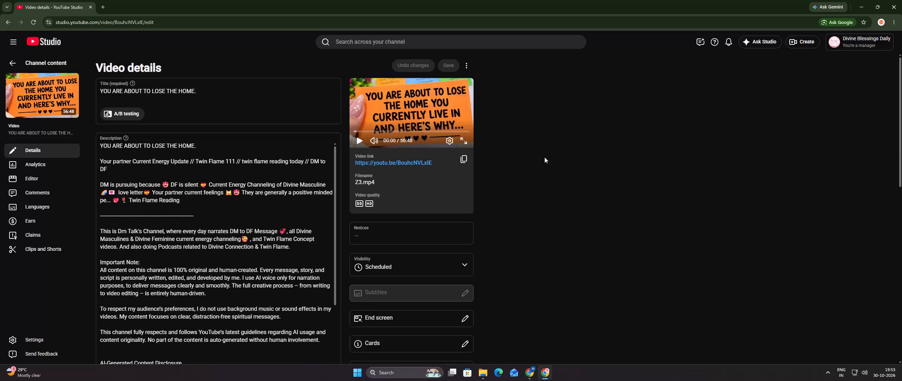
# Return from the video details to the channel's content list.
pyautogui.click(12, 68)
pyautogui.click(724, 44)
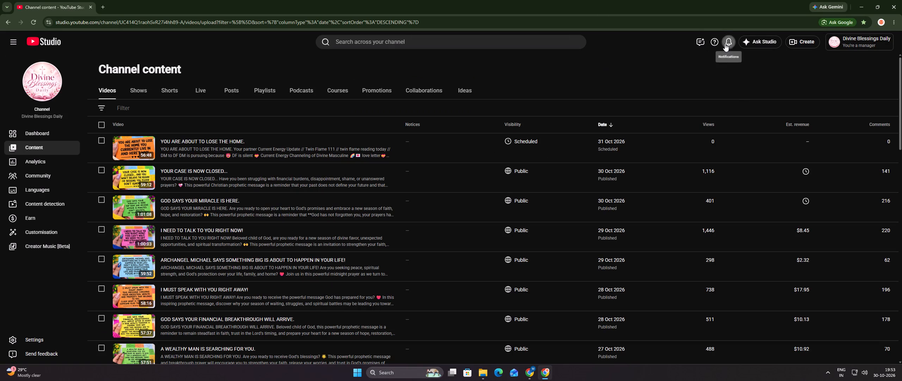
pyautogui.click(787, 58)
pyautogui.scroll(2, 564, 196)
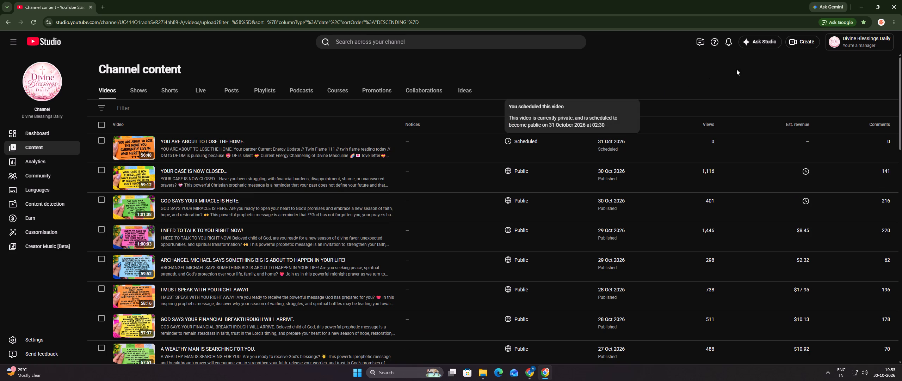
# Start a new video upload and choose the Z4 MP4 file from the D: drive.
pyautogui.click(803, 44)
pyautogui.click(797, 58)
pyautogui.click(457, 233)
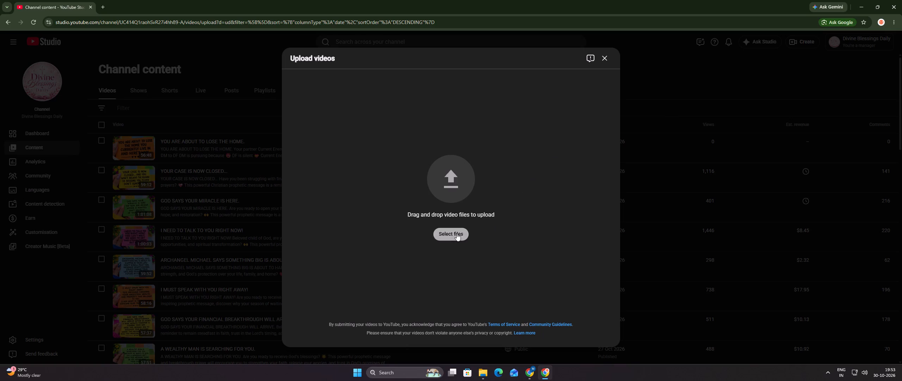
pyautogui.scroll(-2, 40, 284)
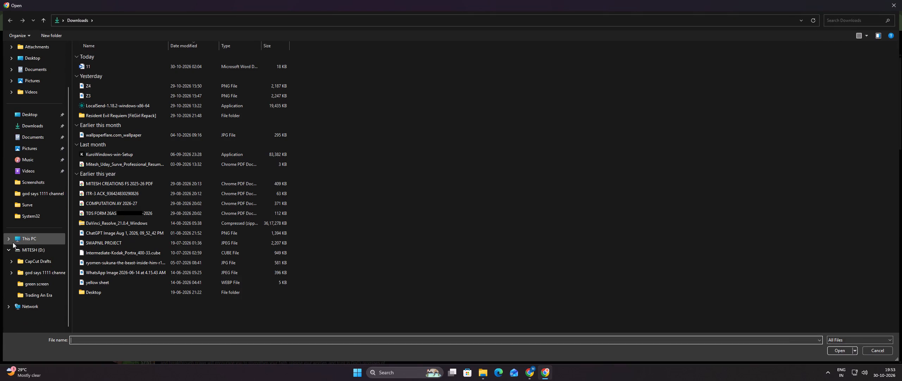
pyautogui.click(10, 239)
pyautogui.click(10, 239)
pyautogui.click(8, 247)
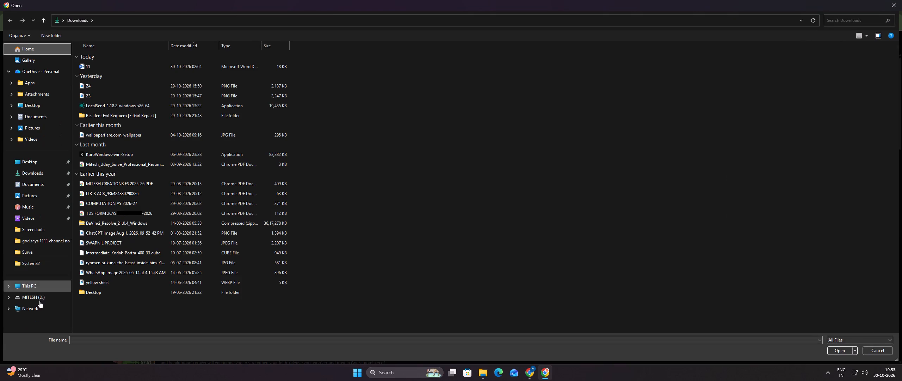
pyautogui.click(40, 300)
pyautogui.doubleClick(129, 99)
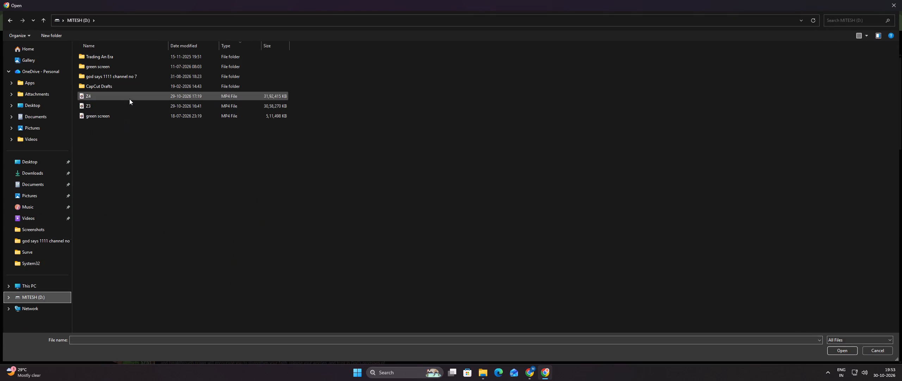
pyautogui.click(464, 236)
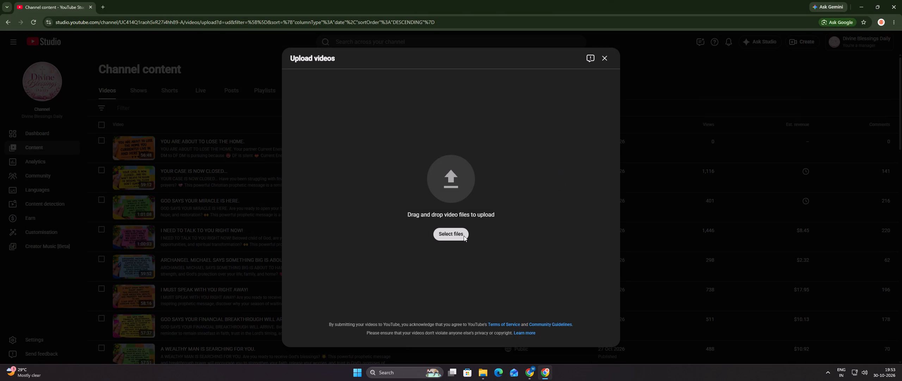
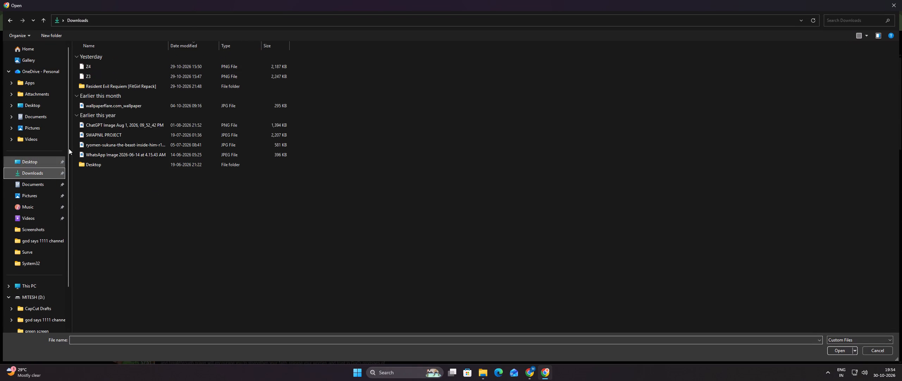
# Choose the Z4 PNG image from Downloads as the video's thumbnail.
pyautogui.doubleClick(124, 68)
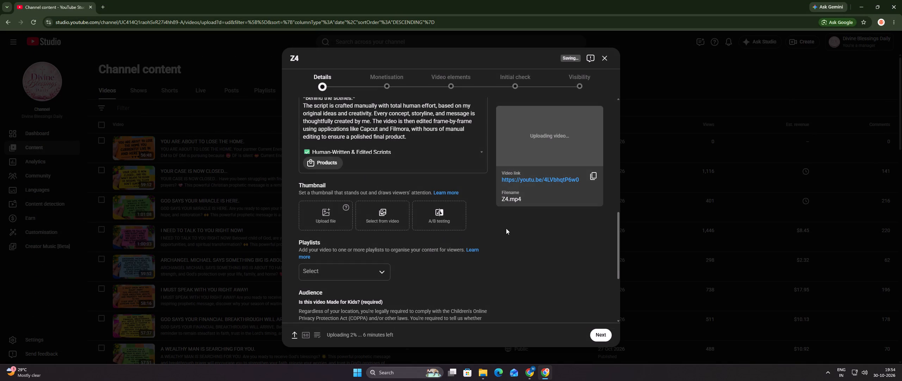
# Add the video to the Divine Blessings Daily playlist.
pyautogui.scroll(-4, 503, 234)
pyautogui.scroll(11, 475, 271)
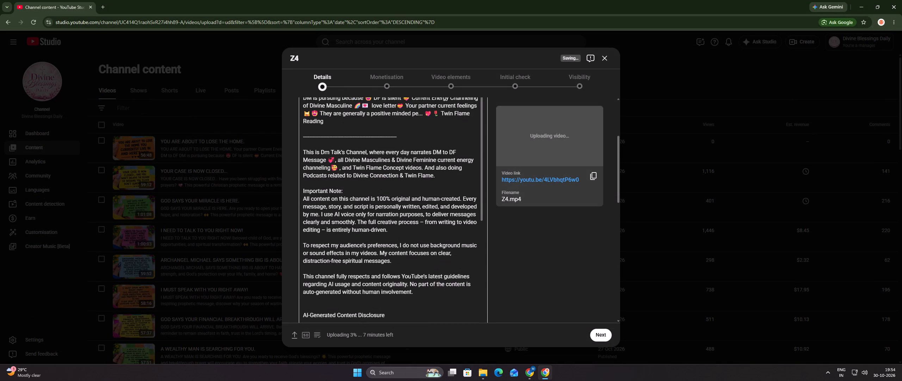
pyautogui.scroll(1, 498, 259)
pyautogui.scroll(-1, 499, 258)
pyautogui.scroll(2, 499, 258)
pyautogui.scroll(-12, 499, 258)
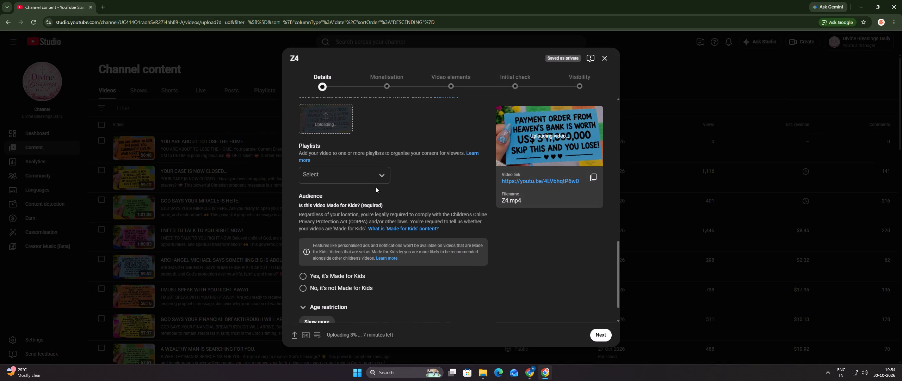
pyautogui.click(371, 175)
pyautogui.click(334, 178)
pyautogui.click(422, 291)
# Set the video's audience to "No, it's not Made for Kids".
pyautogui.scroll(-1, 381, 267)
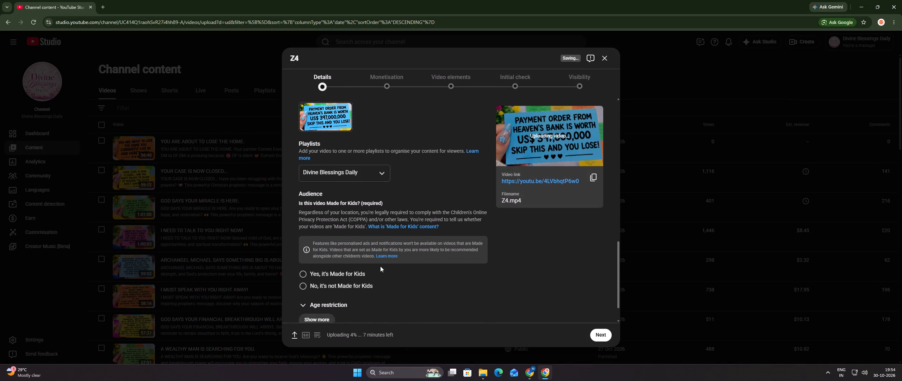
pyautogui.click(347, 252)
pyautogui.scroll(6, 464, 276)
pyautogui.scroll(2, 502, 280)
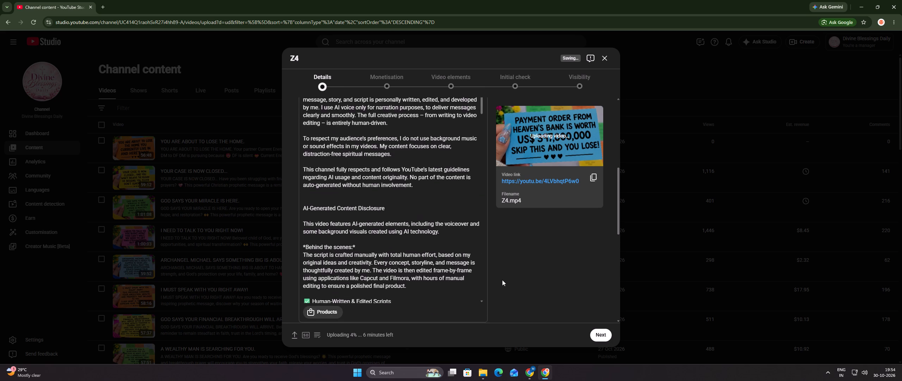
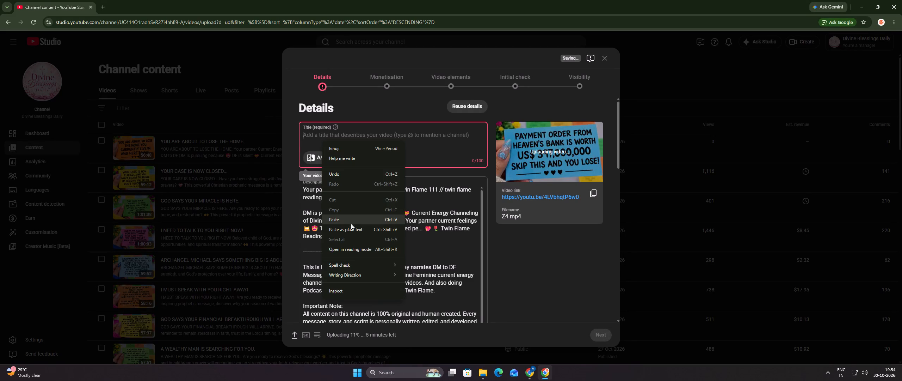
# Paste the video title "PAYMENT ORDER FROM HEAVEN'S BANK IS WORTH" and remove the extra space before "HEAVEN'S".
pyautogui.click(351, 224)
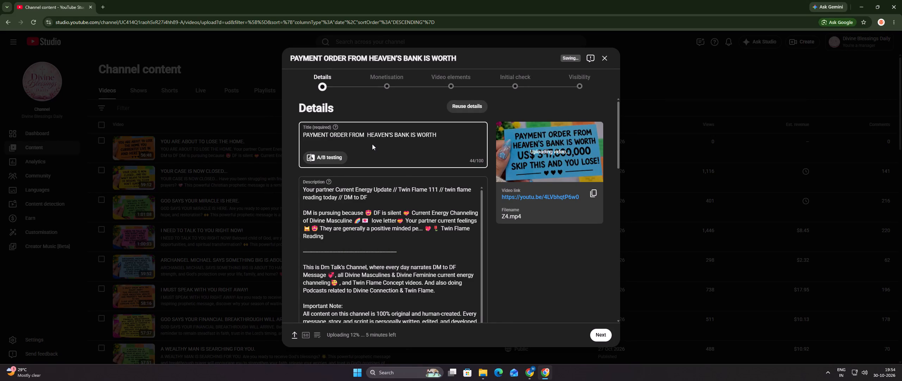
pyautogui.press('BackSpace')
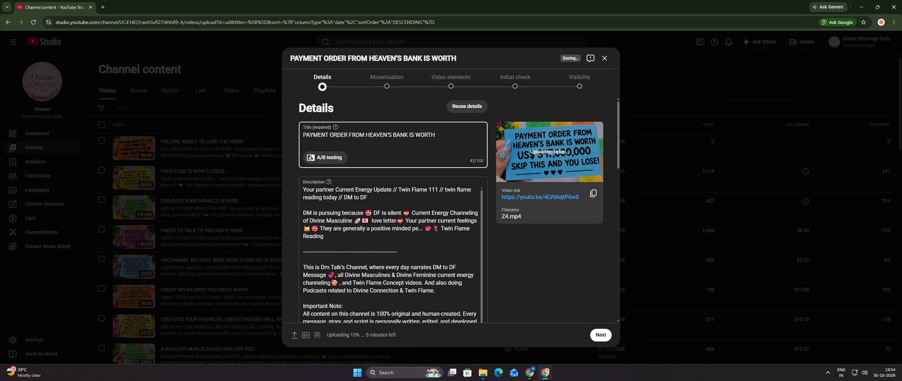
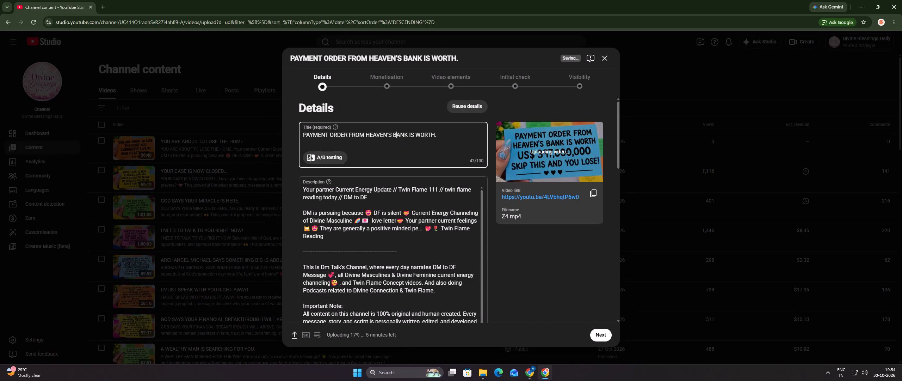
# Copy the video title and paste it at the start of the description, followed by a blank line.
pyautogui.rightClick(391, 134)
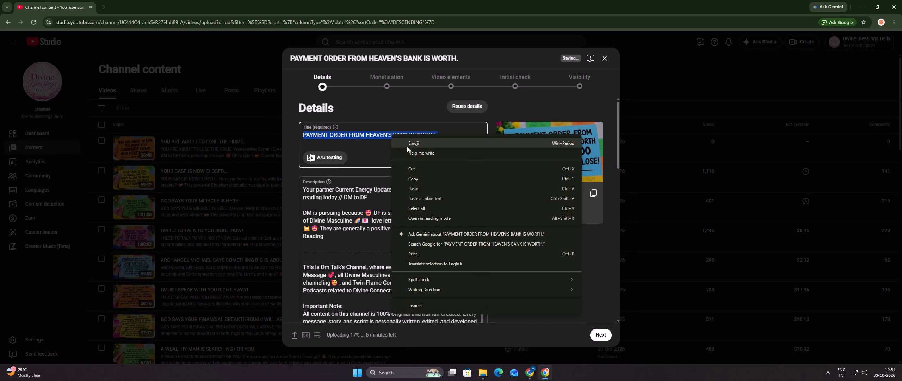
pyautogui.click(419, 179)
pyautogui.click(303, 189)
pyautogui.rightClick(303, 189)
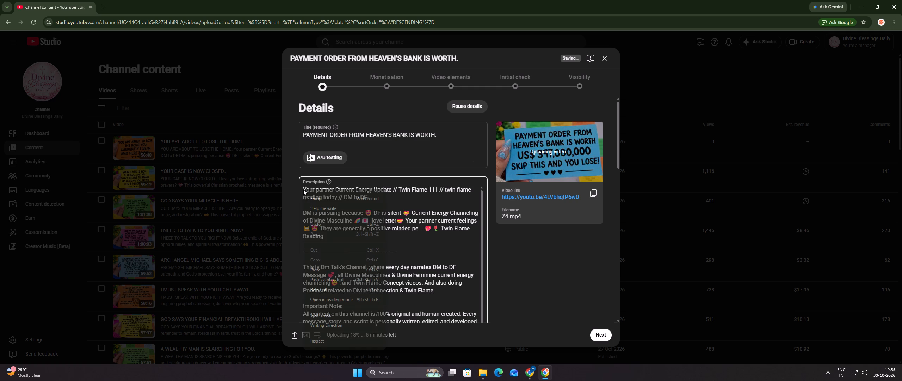
pyautogui.click(325, 267)
pyautogui.press('Return')
pyautogui.press('Return')
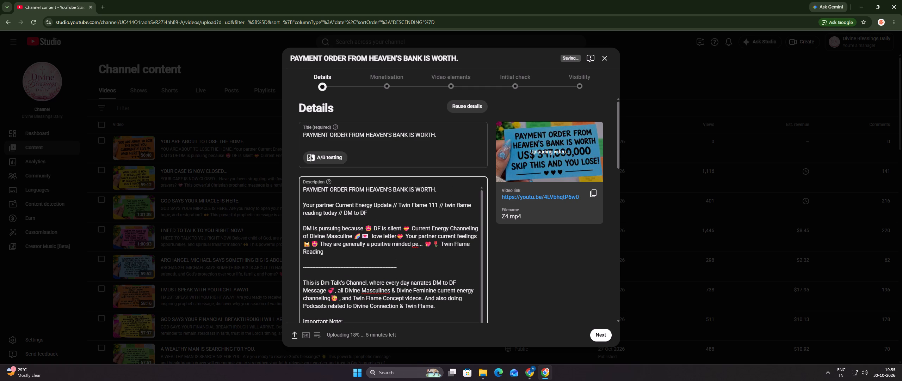
# Review the video's description, thumbnail, playlist and audience settings in the upload details.
pyautogui.scroll(-3, 372, 277)
pyautogui.scroll(1, 628, 309)
pyautogui.scroll(-1, 629, 309)
pyautogui.scroll(-12, 520, 265)
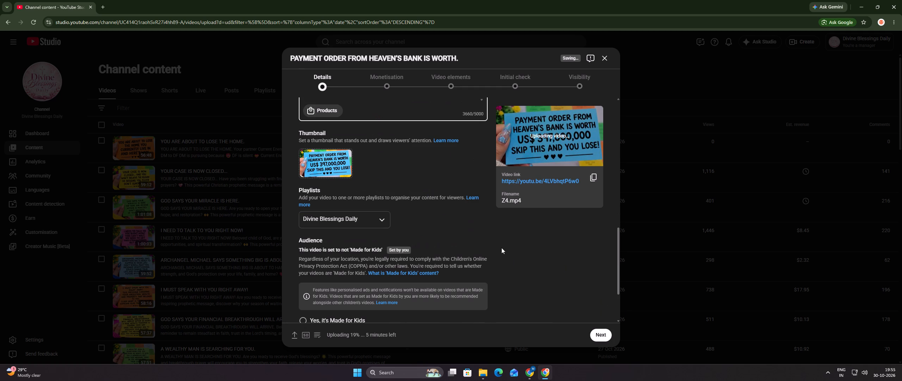
pyautogui.scroll(-3, 532, 257)
pyautogui.scroll(8, 532, 257)
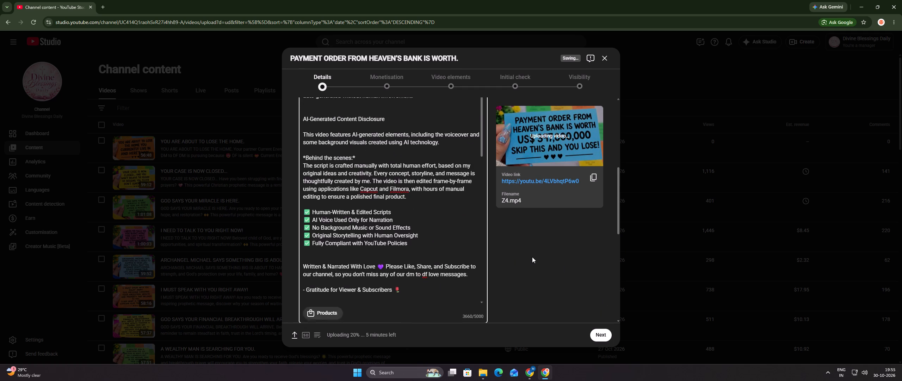
pyautogui.scroll(2, 532, 257)
pyautogui.scroll(-1, 437, 260)
pyautogui.scroll(1, 437, 260)
pyautogui.scroll(-1, 437, 260)
pyautogui.scroll(1, 437, 260)
pyautogui.scroll(2, 562, 237)
pyautogui.scroll(-1, 562, 237)
pyautogui.scroll(8, 562, 237)
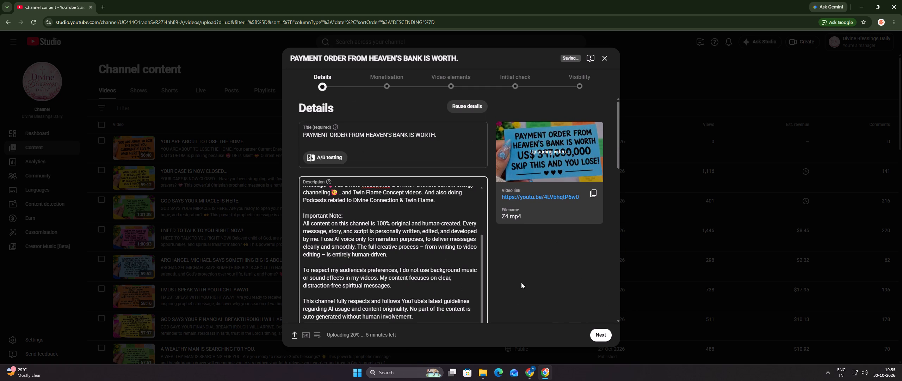
pyautogui.scroll(10, 463, 249)
# Continue to Monetisation and set watch page ads and YouTube Premium to On.
pyautogui.click(600, 336)
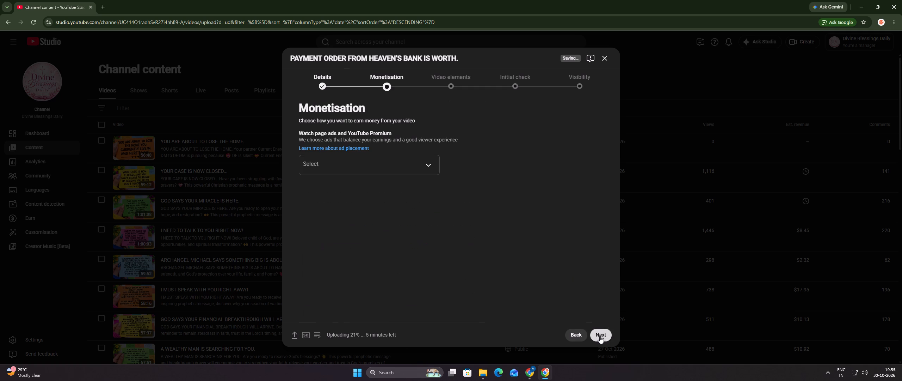
pyautogui.click(433, 169)
pyautogui.click(376, 171)
pyautogui.click(345, 165)
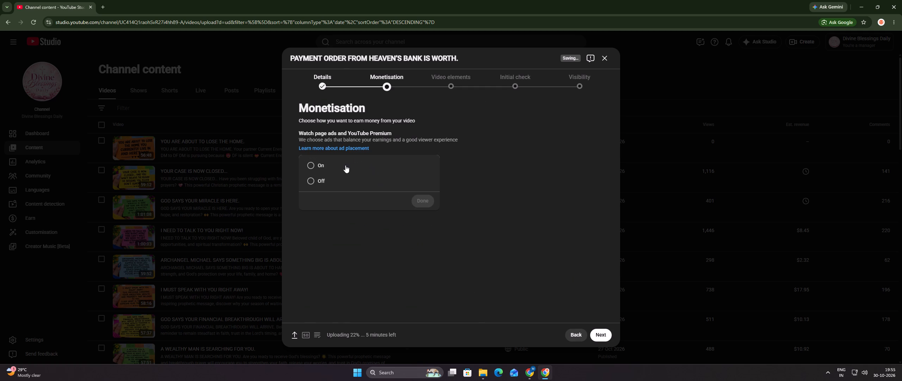
pyautogui.click(421, 202)
# Continue to Ad suitability, declare that the video contains none of the listed content, and submit the rating.
pyautogui.click(604, 340)
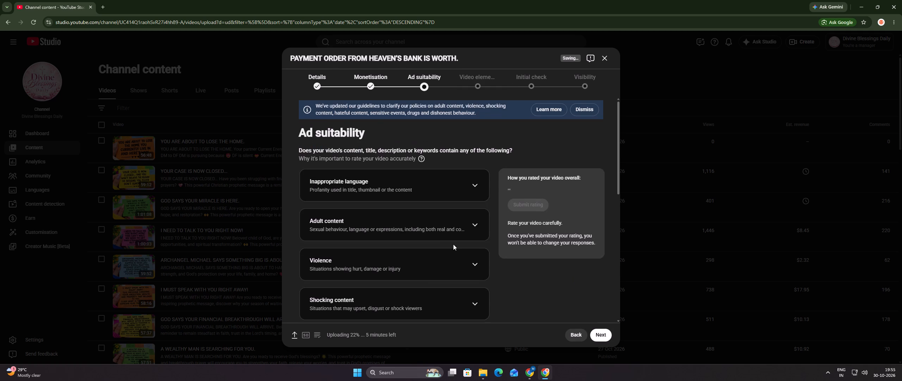
pyautogui.scroll(-14, 482, 247)
pyautogui.click(336, 306)
pyautogui.scroll(4, 529, 197)
pyautogui.click(537, 145)
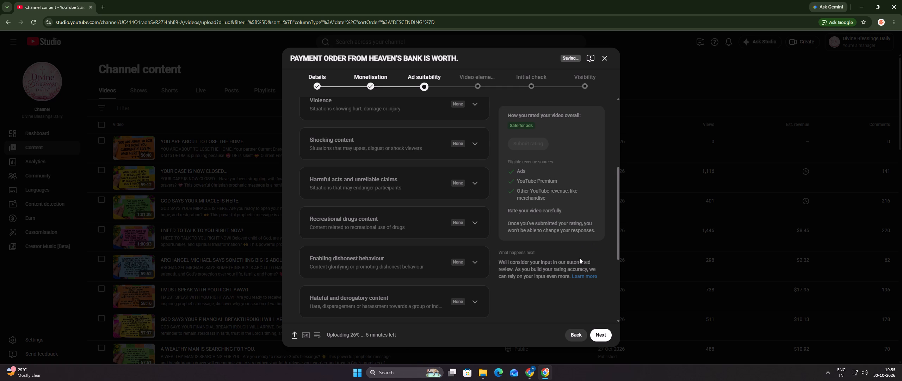
# Look over the submitted ad suitability ratings and continue past Video elements and Initial check to the Visibility stage.
pyautogui.scroll(-1, 600, 323)
pyautogui.scroll(5, 599, 314)
pyautogui.scroll(1, 598, 270)
pyautogui.scroll(-1, 598, 270)
pyautogui.scroll(2, 598, 270)
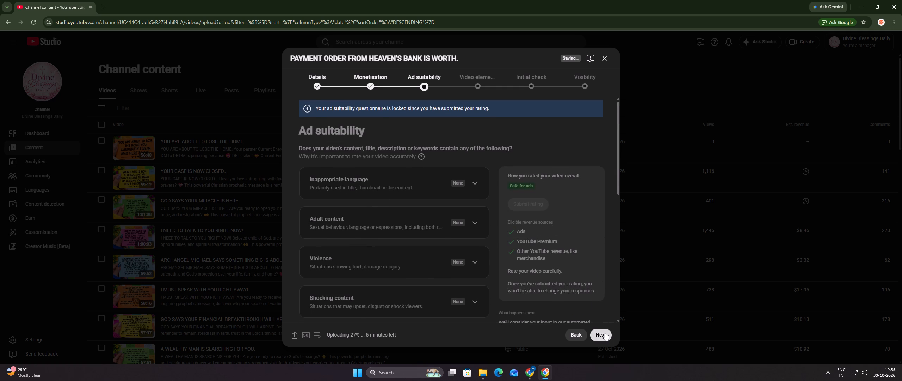
pyautogui.click(605, 333)
pyautogui.click(602, 331)
pyautogui.click(602, 331)
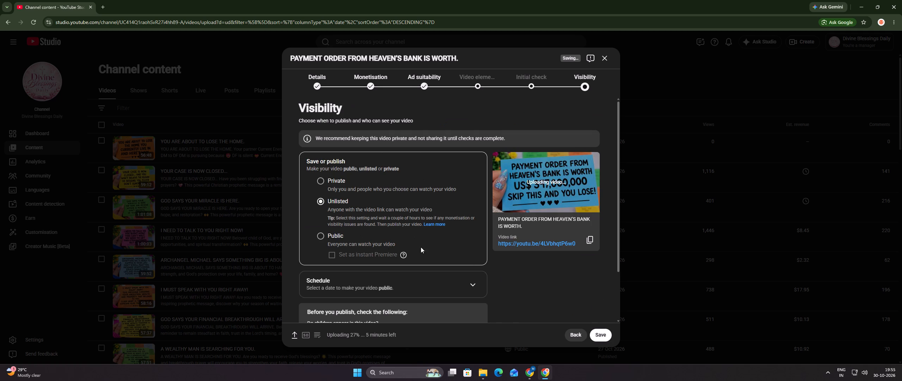
# Switch to File Explorer, look through the Downloads folder, and return to the video upload.
pyautogui.click(481, 370)
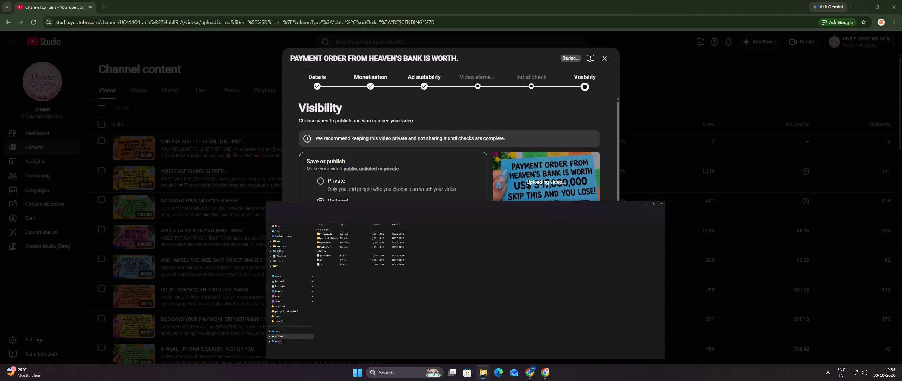
pyautogui.click(83, 177)
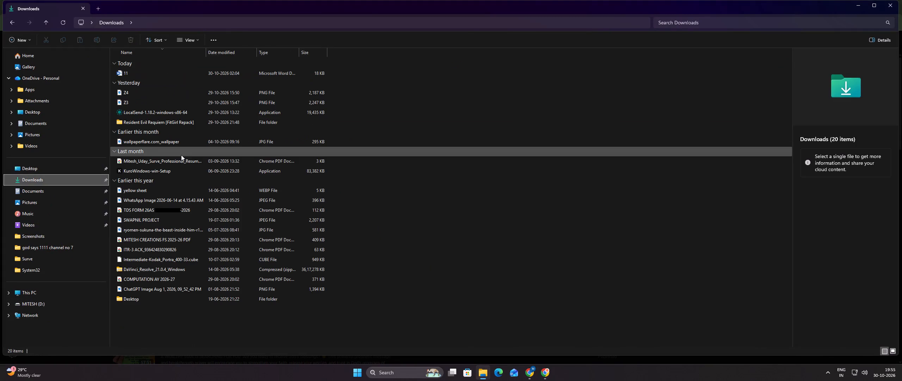
pyautogui.click(855, 5)
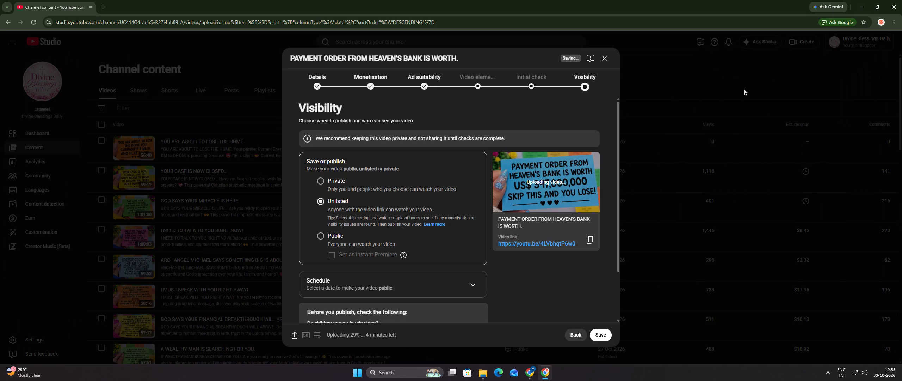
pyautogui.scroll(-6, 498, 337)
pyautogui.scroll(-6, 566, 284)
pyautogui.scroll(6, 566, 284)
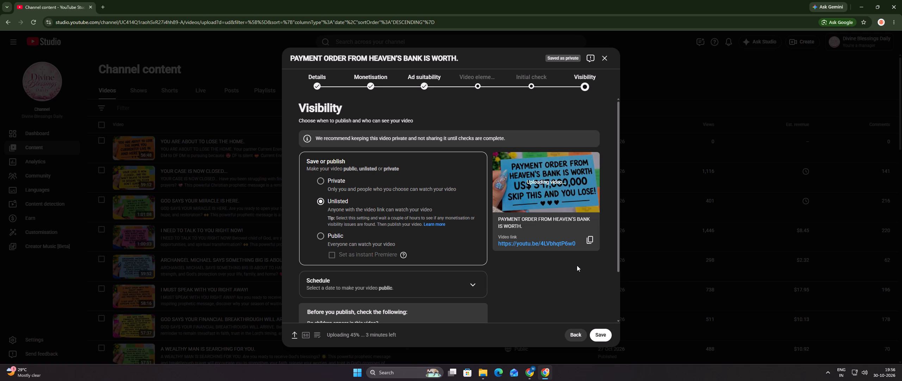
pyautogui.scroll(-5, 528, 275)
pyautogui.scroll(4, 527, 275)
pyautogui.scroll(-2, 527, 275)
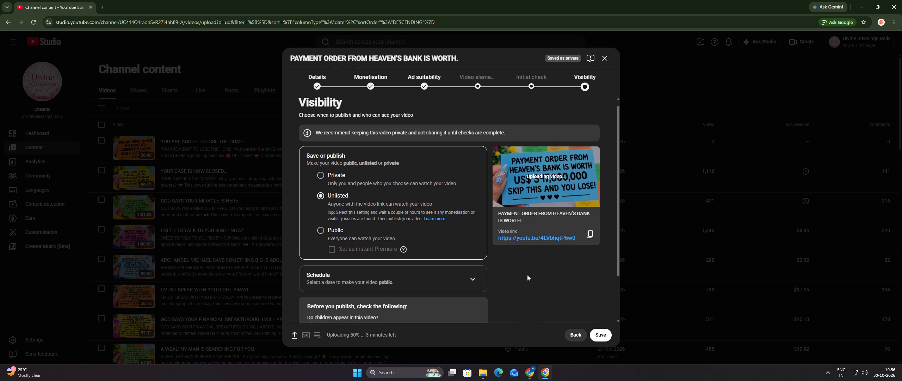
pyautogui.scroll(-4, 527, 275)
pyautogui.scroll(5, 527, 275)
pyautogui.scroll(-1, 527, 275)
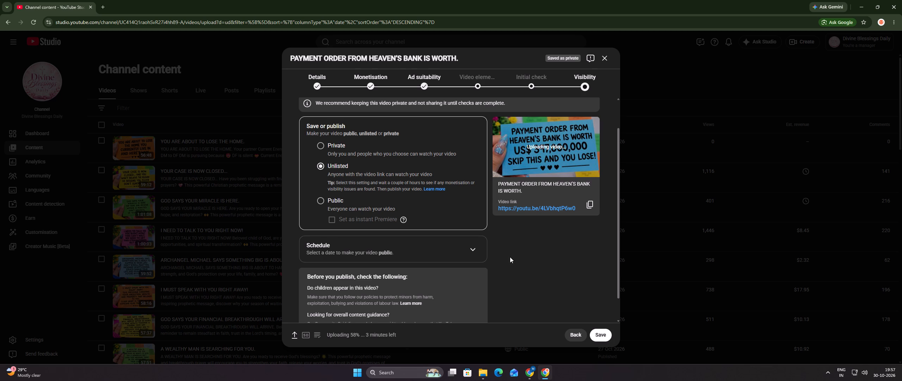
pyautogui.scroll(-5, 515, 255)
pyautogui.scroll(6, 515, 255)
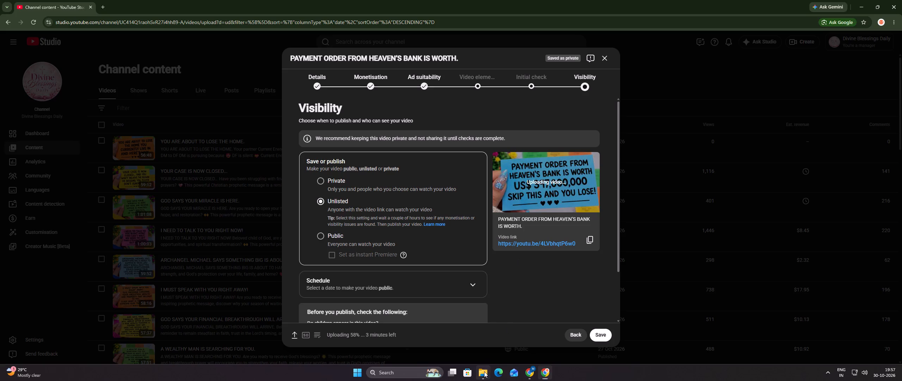
# Switch to File Explorer, look through the D: drive's files, and return to the video upload.
pyautogui.click(484, 371)
pyautogui.click(80, 303)
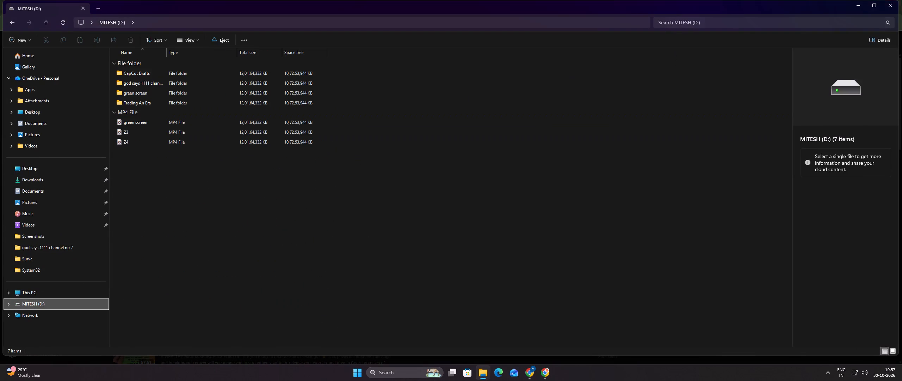
pyautogui.click(873, 10)
pyautogui.click(863, 8)
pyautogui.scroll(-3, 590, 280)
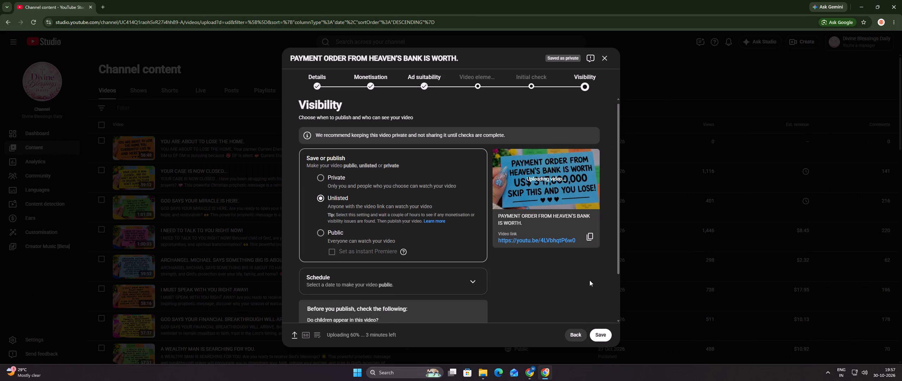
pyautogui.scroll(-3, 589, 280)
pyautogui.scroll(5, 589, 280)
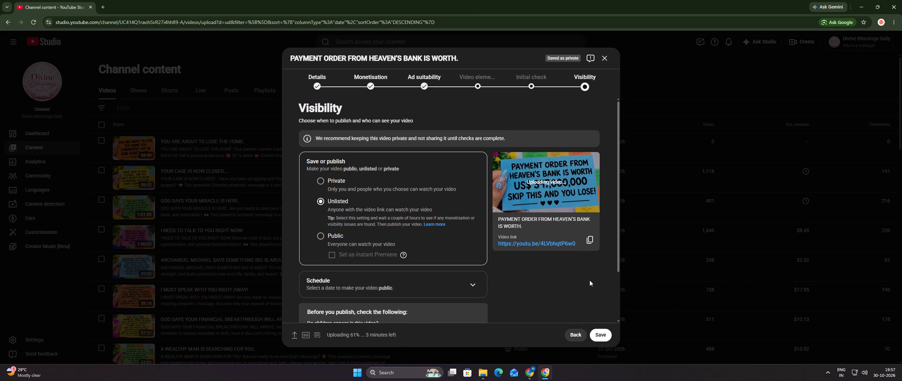
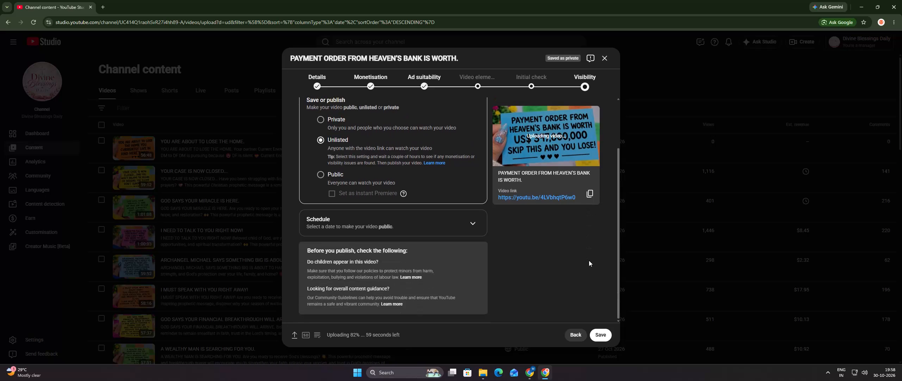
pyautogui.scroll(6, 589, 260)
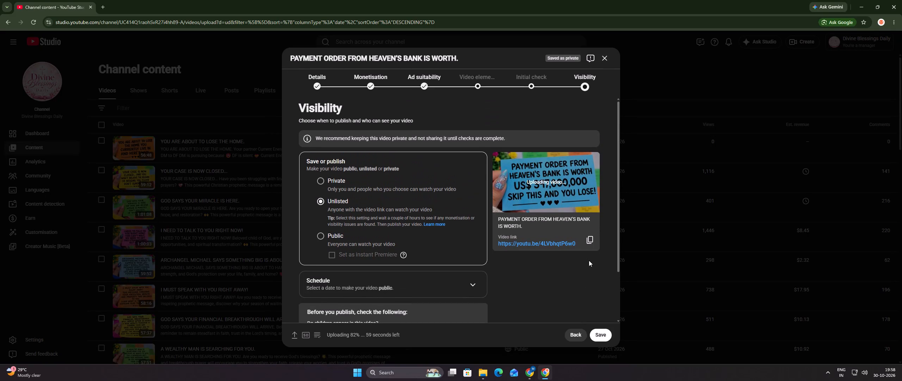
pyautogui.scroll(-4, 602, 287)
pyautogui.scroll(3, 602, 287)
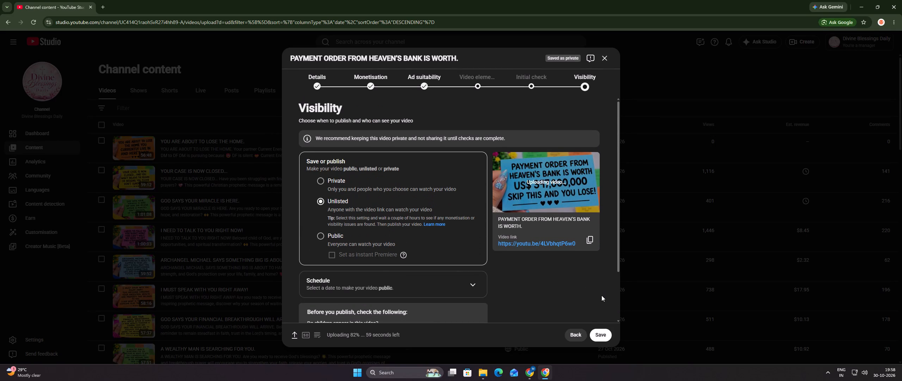
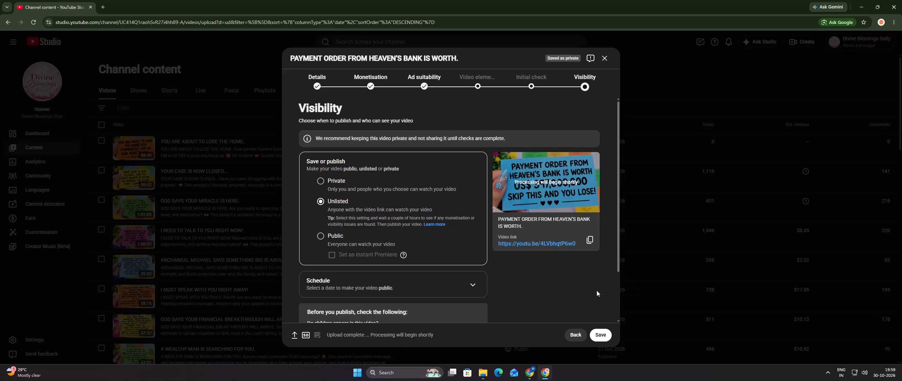
# Save the uploaded video as unlisted and publish it anyway without waiting for the content checks.
pyautogui.scroll(-6, 596, 291)
pyautogui.scroll(1, 596, 291)
pyautogui.scroll(-1, 596, 291)
pyautogui.scroll(2, 596, 291)
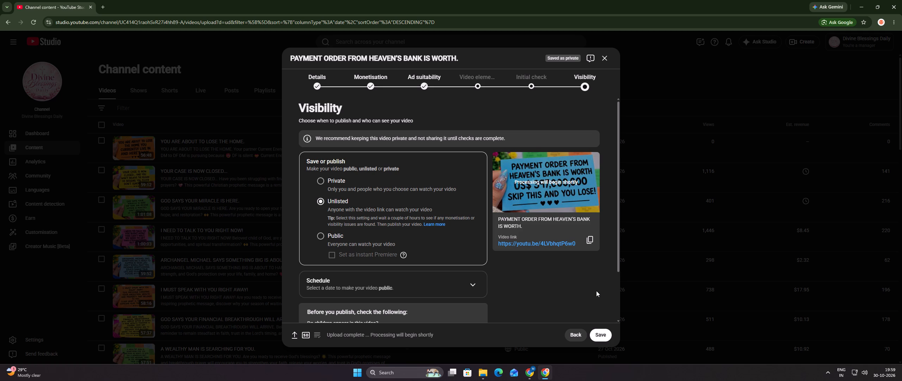
pyautogui.click(600, 332)
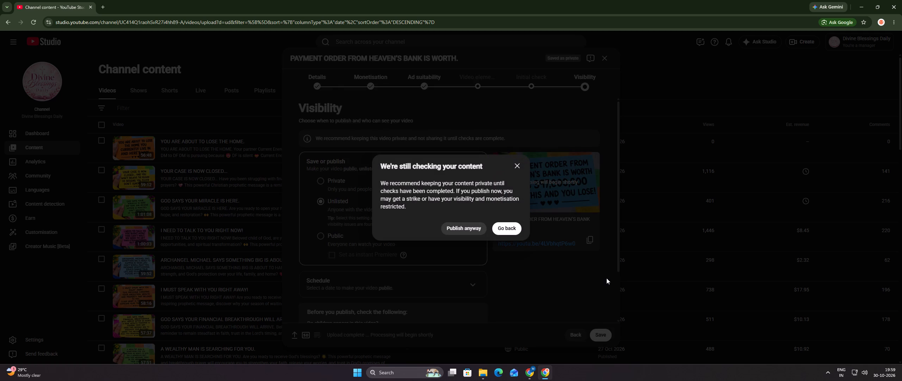
pyautogui.click(476, 227)
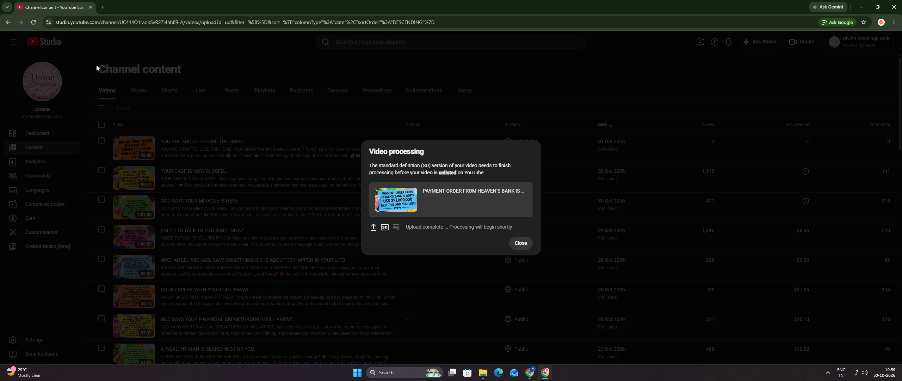
# Reload the channel content list and open the details of the PAYMENT ORDER FROM HEAVEN'S BANK IS WORTH video.
pyautogui.click(29, 20)
pyautogui.click(606, 63)
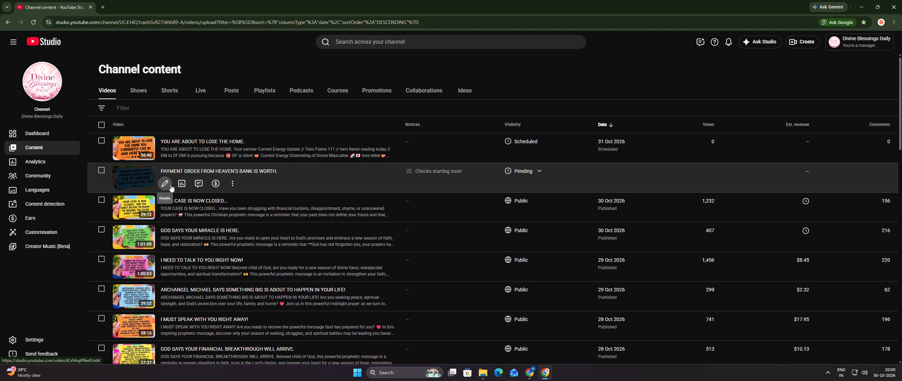
pyautogui.click(171, 185)
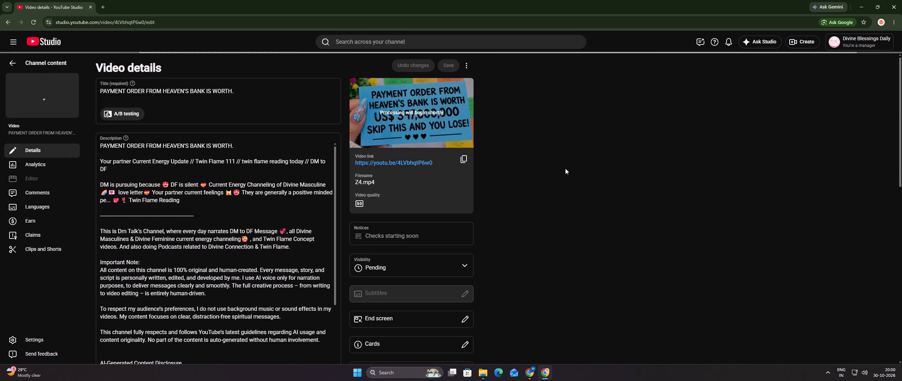
# Schedule the video to go public on 31 Oct 2026 at 06:00 and save the change.
pyautogui.scroll(-1, 505, 209)
pyautogui.click(452, 229)
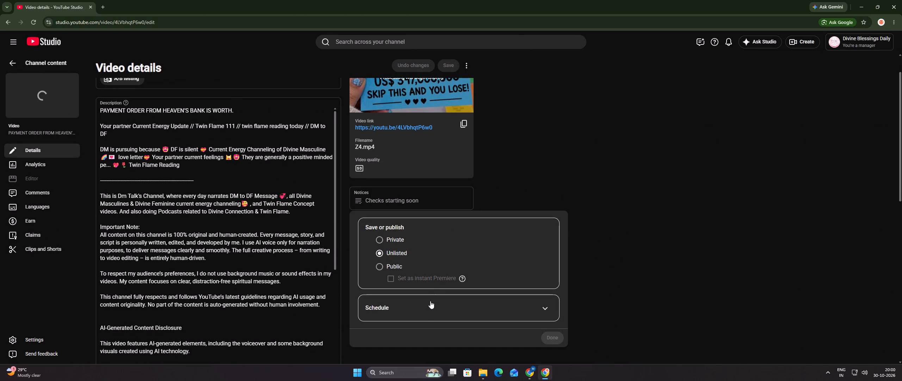
pyautogui.click(429, 306)
pyautogui.click(448, 282)
pyautogui.scroll(3, 449, 200)
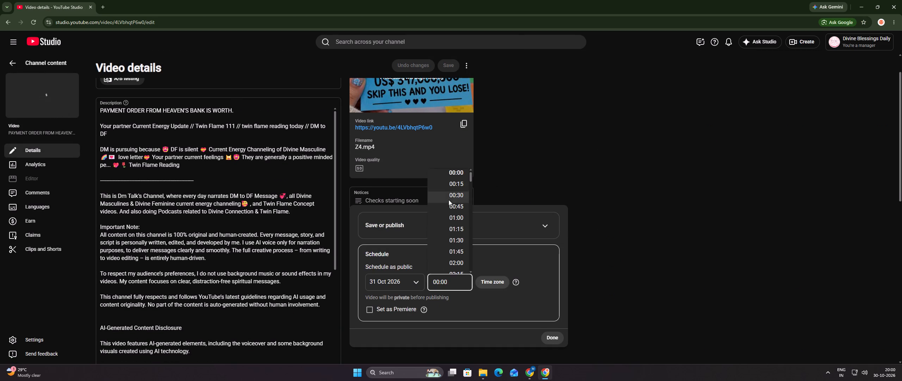
pyautogui.scroll(1, 449, 200)
pyautogui.scroll(-5, 461, 216)
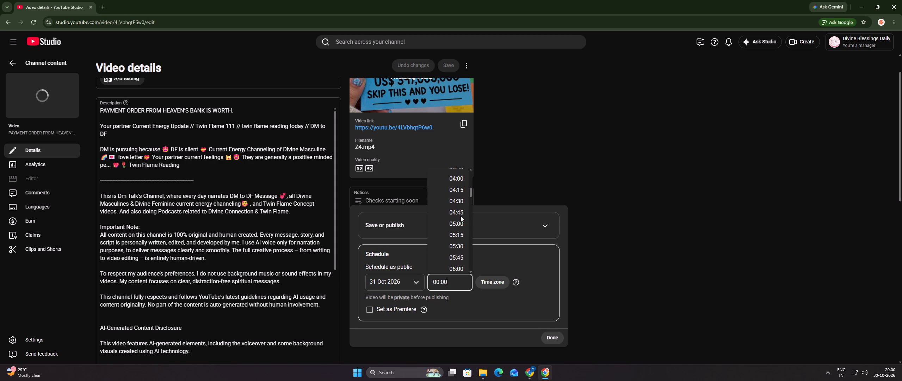
pyautogui.scroll(-1, 461, 216)
pyautogui.click(461, 234)
pyautogui.click(558, 340)
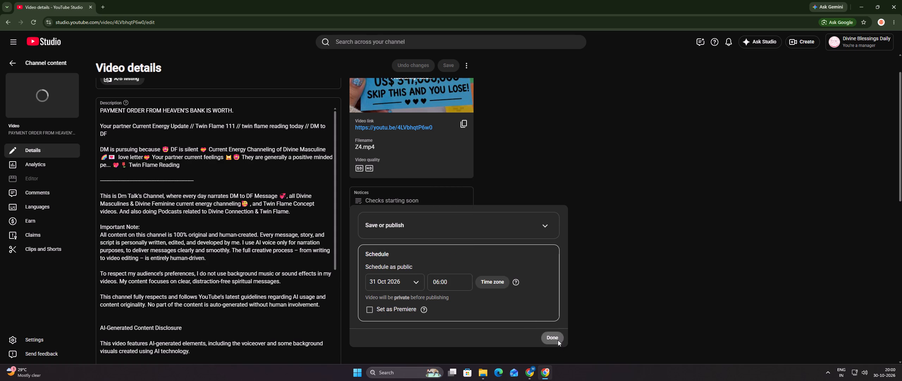
pyautogui.scroll(3, 516, 232)
pyautogui.click(454, 68)
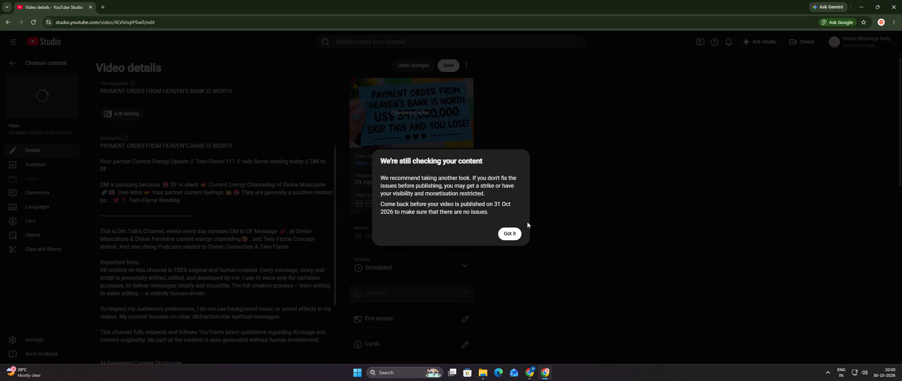
pyautogui.click(507, 234)
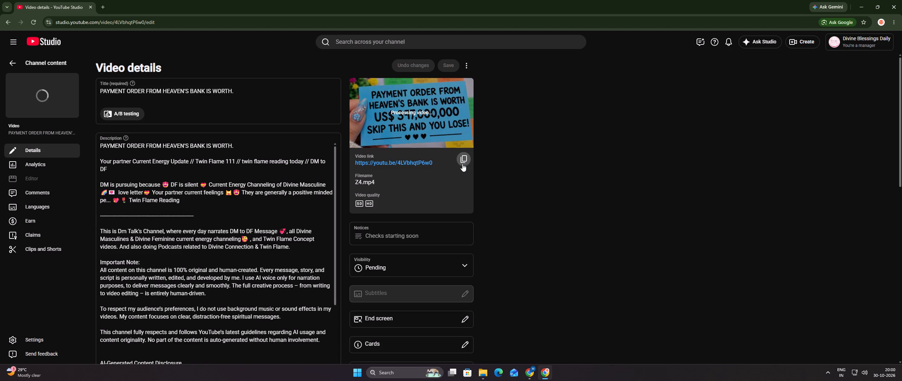
# Copy the video link and open the Divine Blessings Daily public channel page in a separate browser tab.
pyautogui.tripleClick(463, 162)
pyautogui.doubleClick(463, 162)
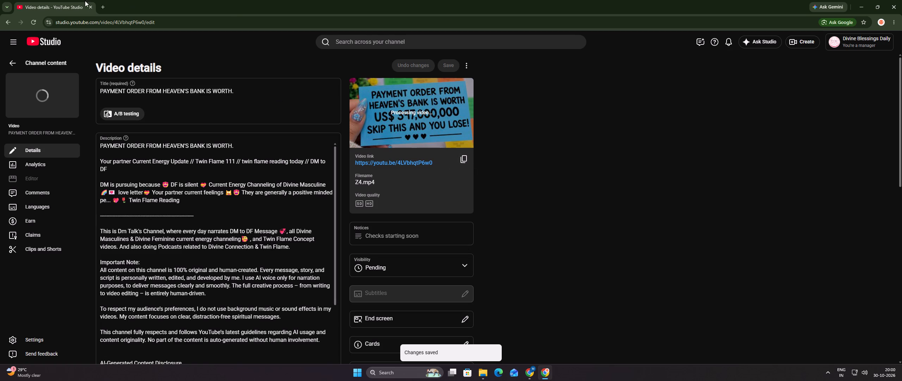
pyautogui.click(103, 4)
pyautogui.click(55, 40)
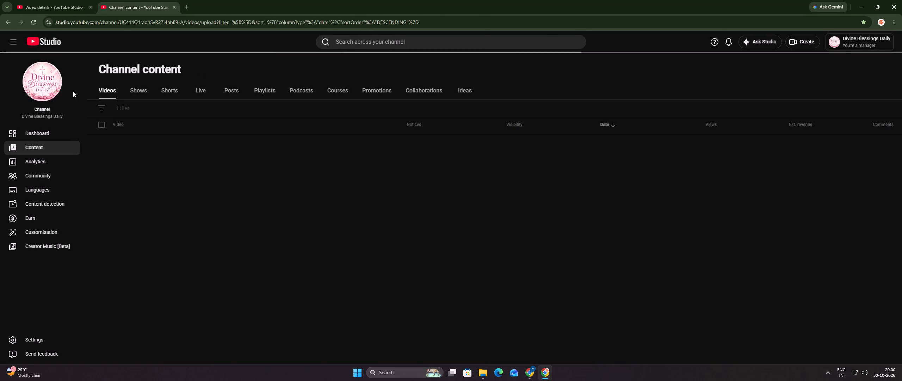
pyautogui.click(52, 84)
pyautogui.click(173, 6)
# Return to the video details and copy the video's link.
pyautogui.click(54, 0)
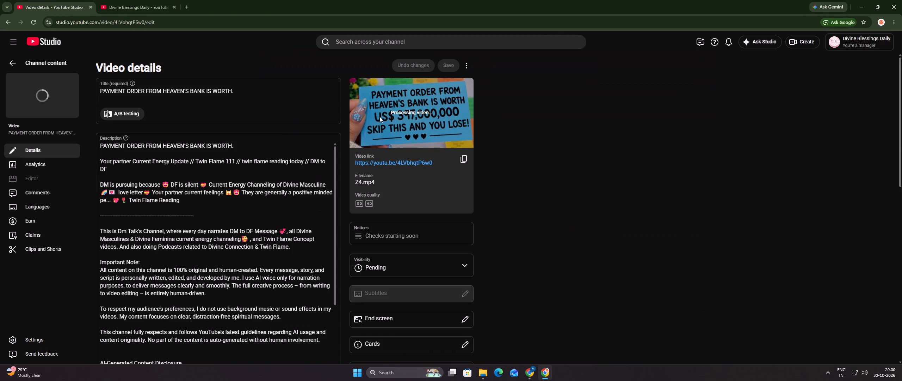
pyautogui.click(471, 158)
pyautogui.tripleClick(467, 159)
pyautogui.doubleClick(467, 159)
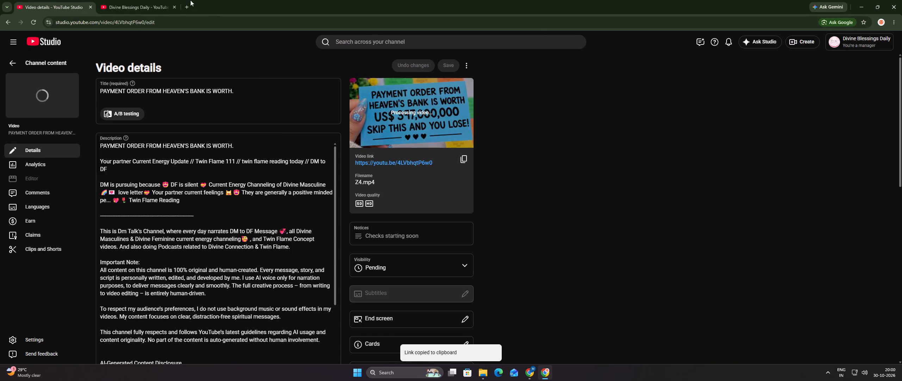
# On the channel's Posts page, start a video post, find the video by its copied link and insert it.
pyautogui.click(164, 0)
pyautogui.click(332, 196)
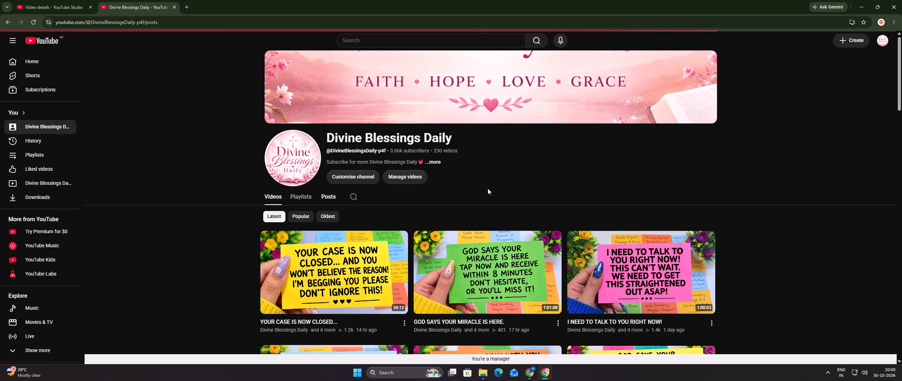
pyautogui.scroll(-2, 489, 197)
pyautogui.click(440, 212)
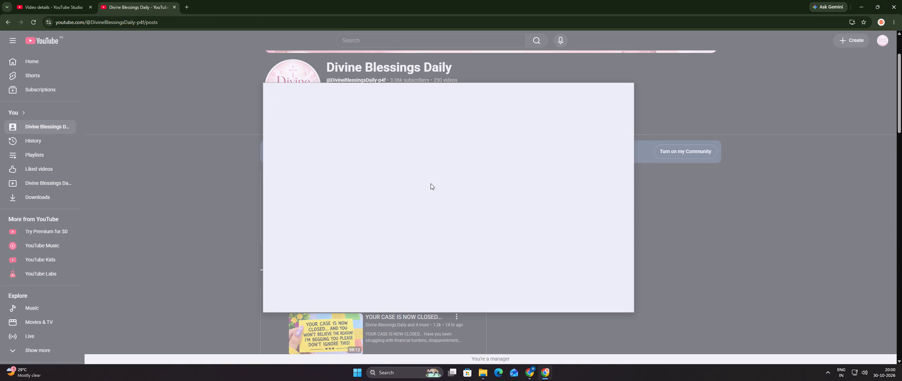
pyautogui.rightClick(439, 91)
pyautogui.rightClick(439, 91)
pyautogui.rightClick(439, 91)
pyautogui.click(469, 177)
pyautogui.press('Return')
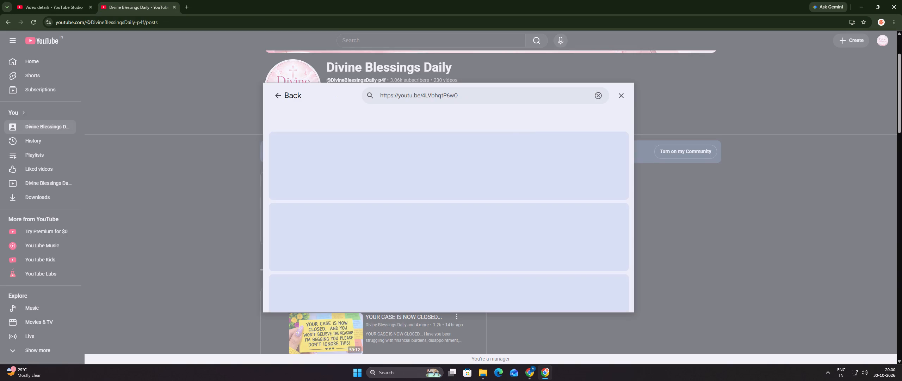
pyautogui.click(517, 140)
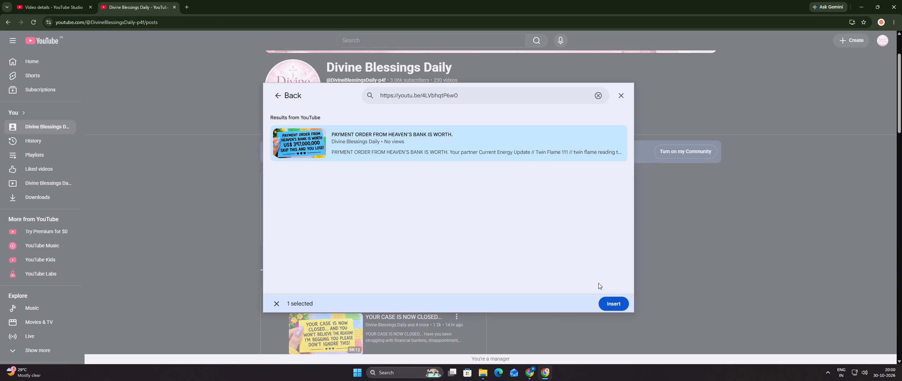
pyautogui.click(604, 301)
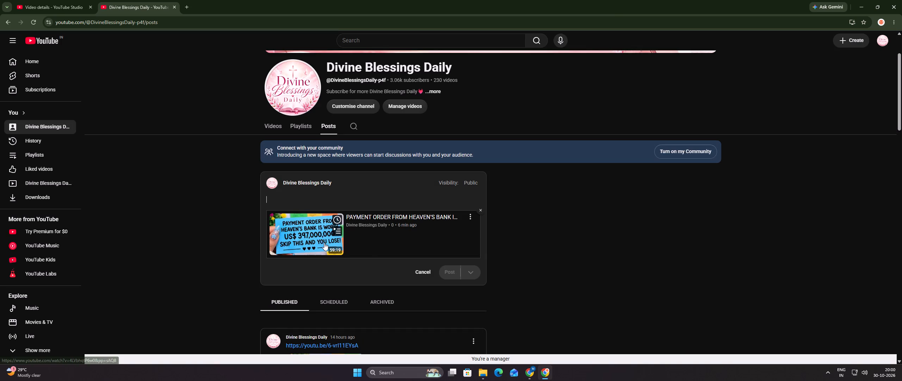
# Paste the copied video link as the post's text.
pyautogui.rightClick(290, 198)
pyautogui.click(311, 275)
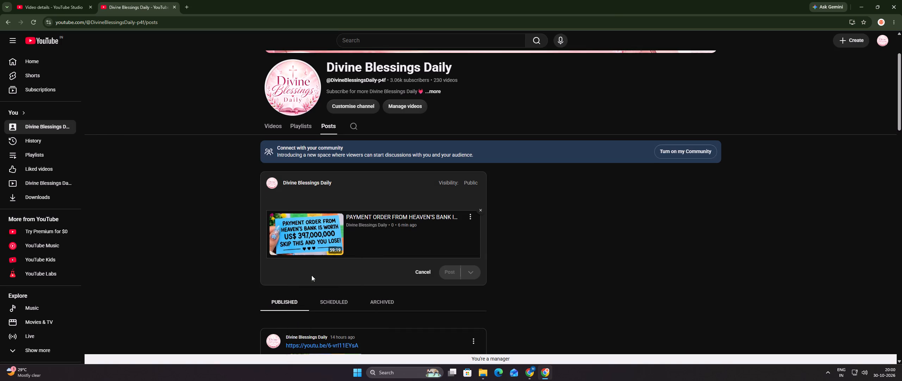
# Schedule the post for Oct 31, 2026 at 6:00 AM local time.
pyautogui.click(469, 272)
pyautogui.click(488, 292)
pyautogui.scroll(-1, 507, 257)
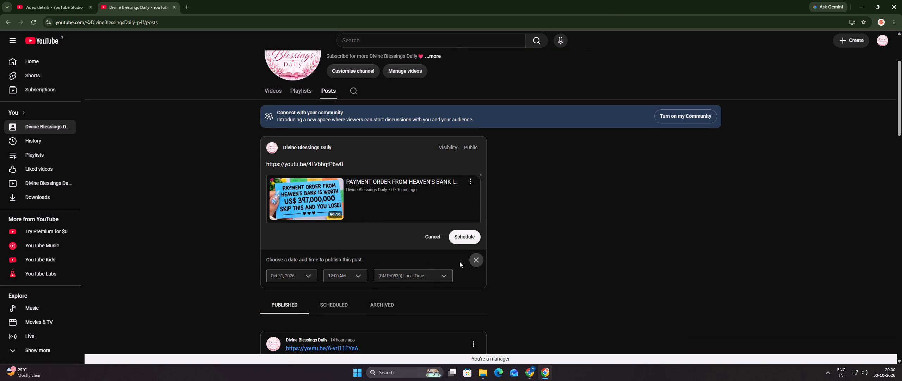
pyautogui.click(362, 276)
pyautogui.scroll(-3, 352, 209)
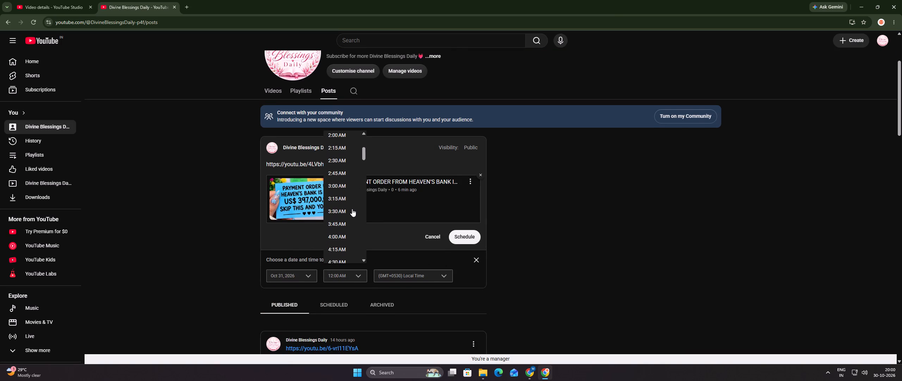
pyautogui.scroll(-3, 352, 209)
pyautogui.click(348, 228)
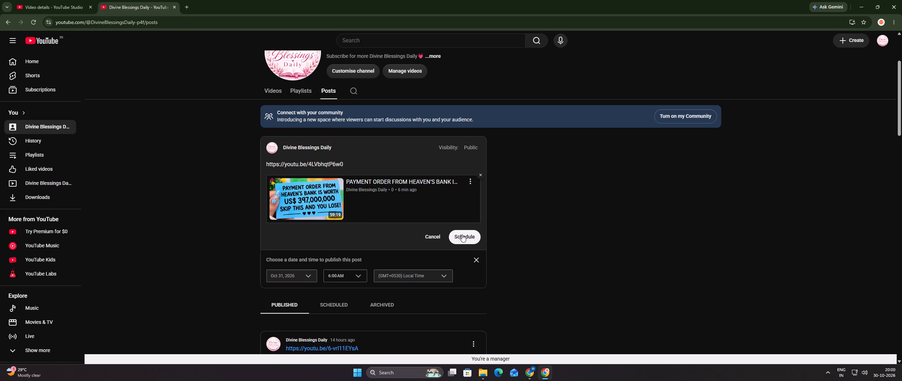
pyautogui.click(464, 237)
# Check the new post among the channel's scheduled posts, reloading the page, and close the channel page.
pyautogui.click(78, 0)
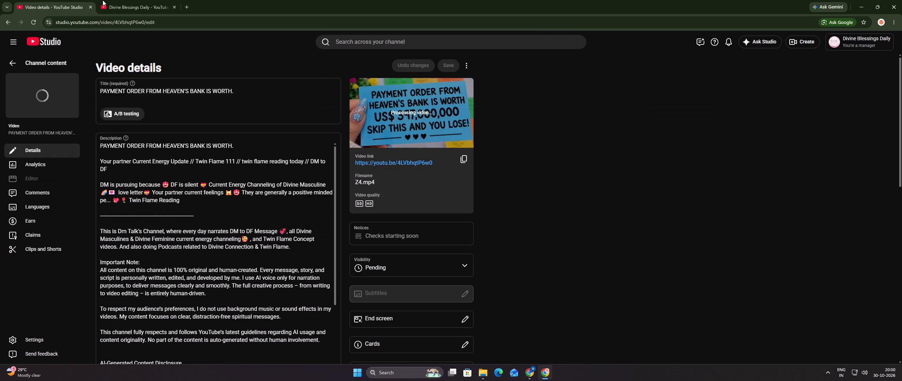
pyautogui.click(114, 0)
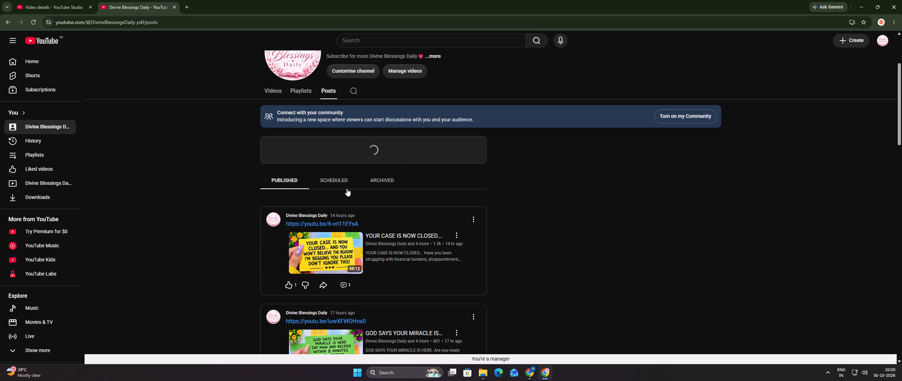
pyautogui.click(340, 219)
pyautogui.scroll(-5, 538, 193)
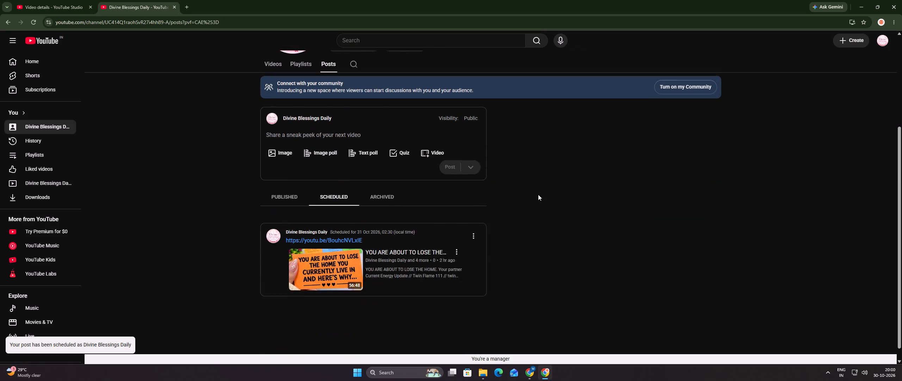
pyautogui.scroll(-2, 538, 194)
pyautogui.click(31, 24)
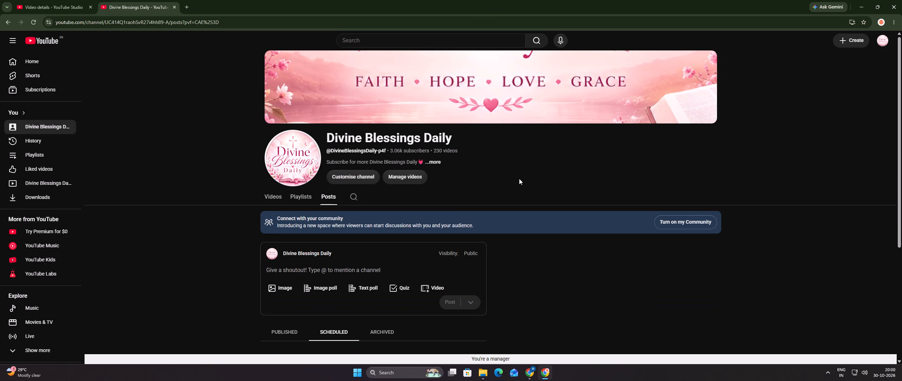
pyautogui.scroll(-6, 533, 237)
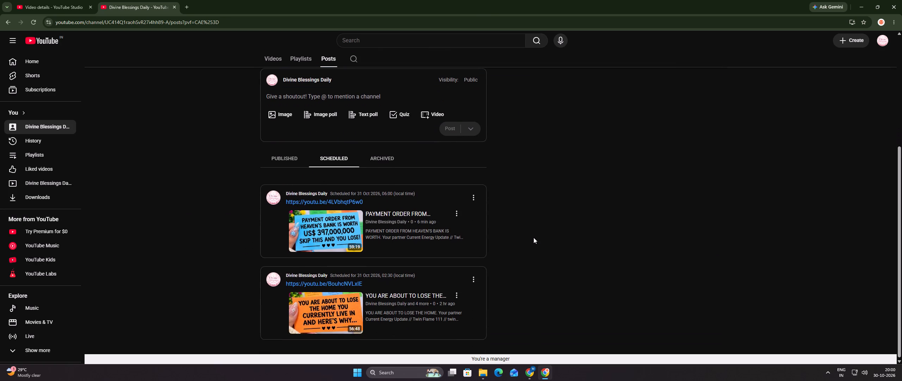
pyautogui.click(173, 5)
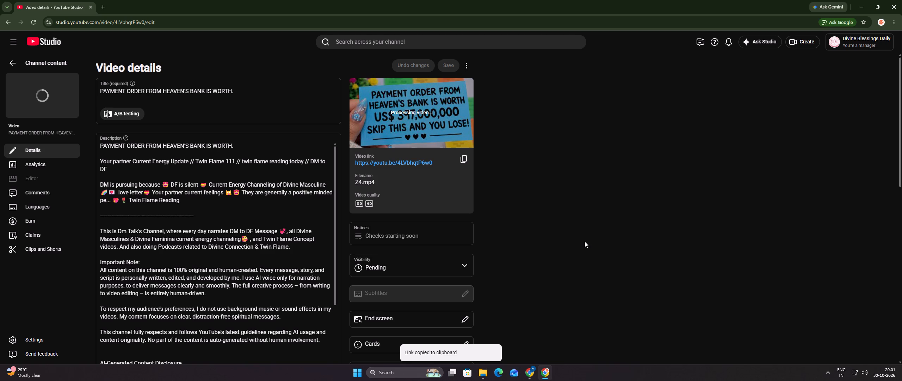
# Expand the additional settings in the video details and go to the paid promotion and AI use questions.
pyautogui.scroll(-4, 563, 243)
pyautogui.scroll(4, 536, 243)
pyautogui.scroll(-1, 536, 243)
pyautogui.scroll(5, 536, 243)
pyautogui.scroll(-6, 520, 235)
pyautogui.scroll(-5, 480, 247)
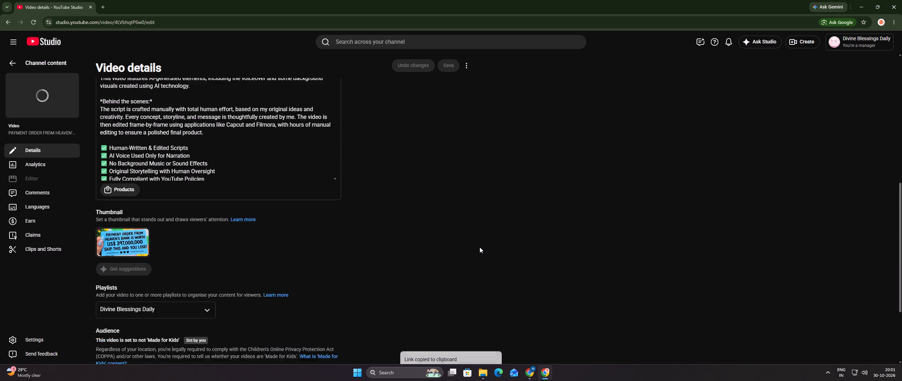
pyautogui.scroll(-1, 480, 247)
pyautogui.scroll(-3, 171, 294)
pyautogui.click(116, 330)
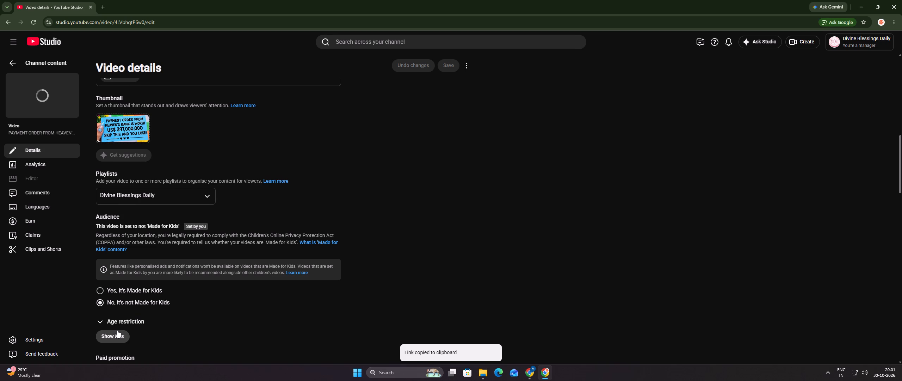
pyautogui.scroll(-1, 185, 324)
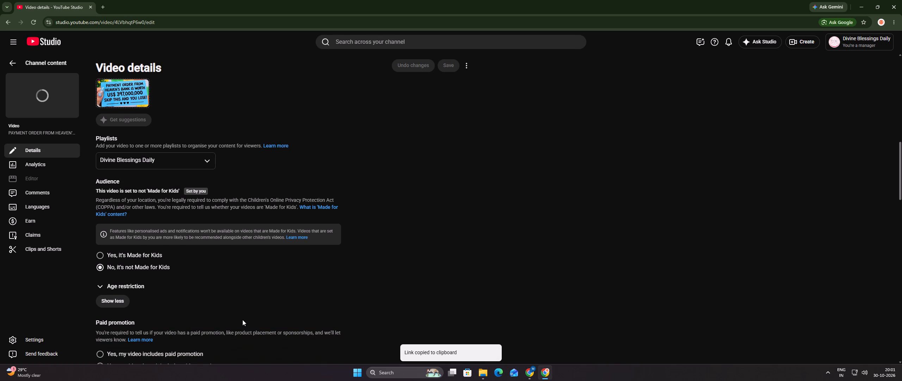
pyautogui.scroll(-4, 334, 288)
pyautogui.scroll(-2, 264, 254)
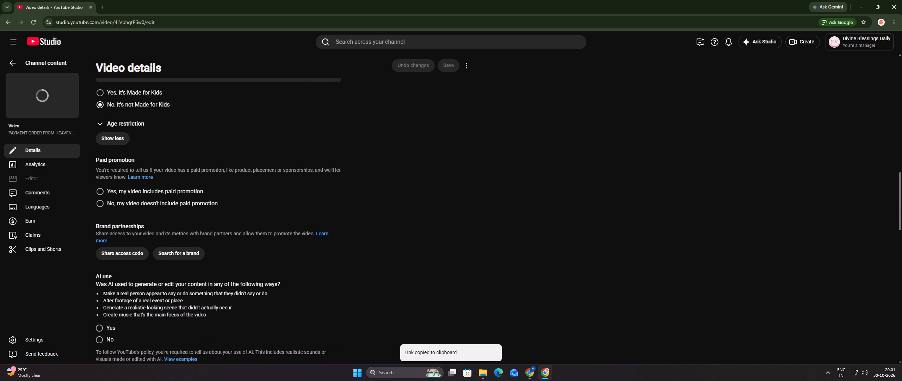
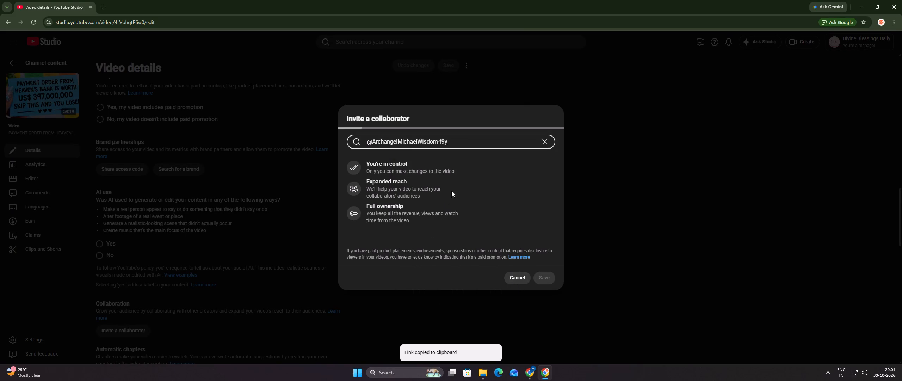
pyautogui.click(479, 161)
pyautogui.click(508, 271)
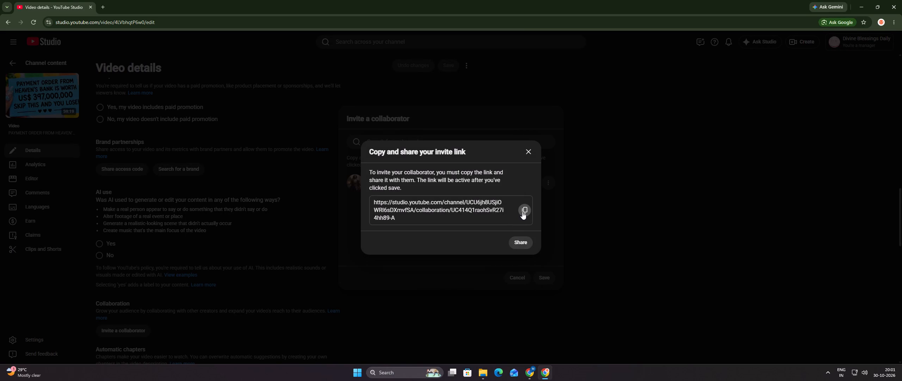
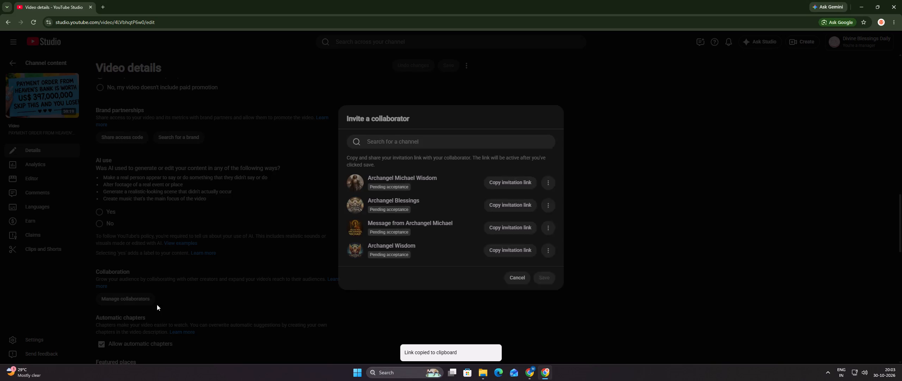
# Close the collaborator invitation dialog without making further changes and return to the video details page.
pyautogui.click(515, 277)
pyautogui.scroll(2, 528, 320)
pyautogui.middleClick(528, 320)
pyautogui.click(552, 200)
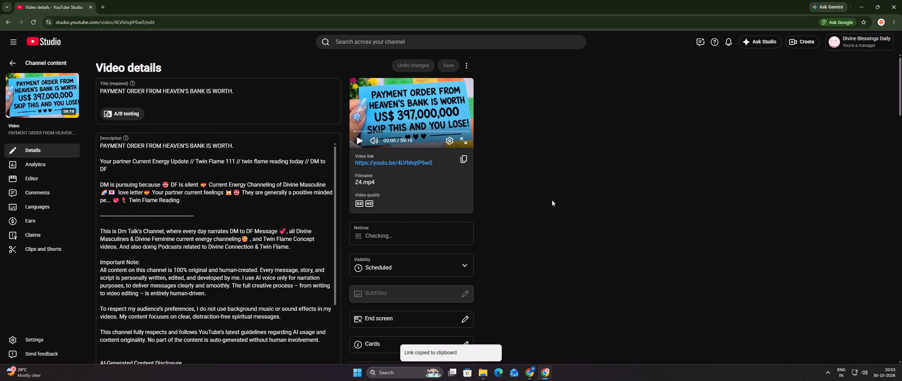
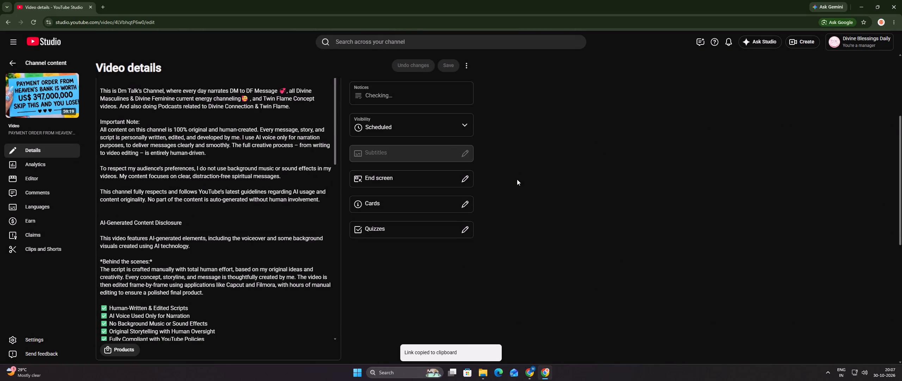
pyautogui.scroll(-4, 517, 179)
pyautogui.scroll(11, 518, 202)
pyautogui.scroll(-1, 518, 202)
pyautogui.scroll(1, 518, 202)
# Open the details of the scheduled video "YOU ARE ABOUT TO LOSE THE HOME." and delete all description text below its first line.
pyautogui.click(14, 63)
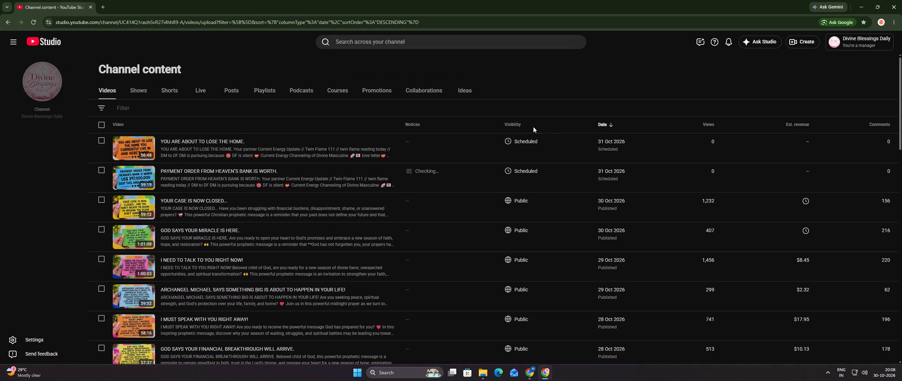
pyautogui.click(163, 157)
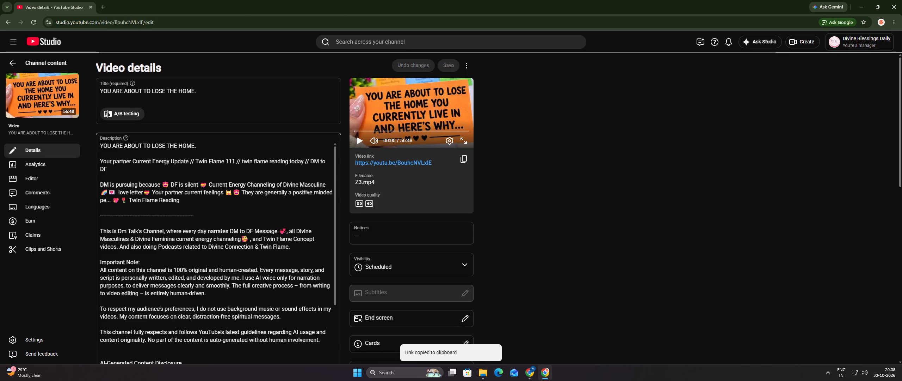
pyautogui.moveTo(100, 161); pyautogui.dragTo(250, 368)
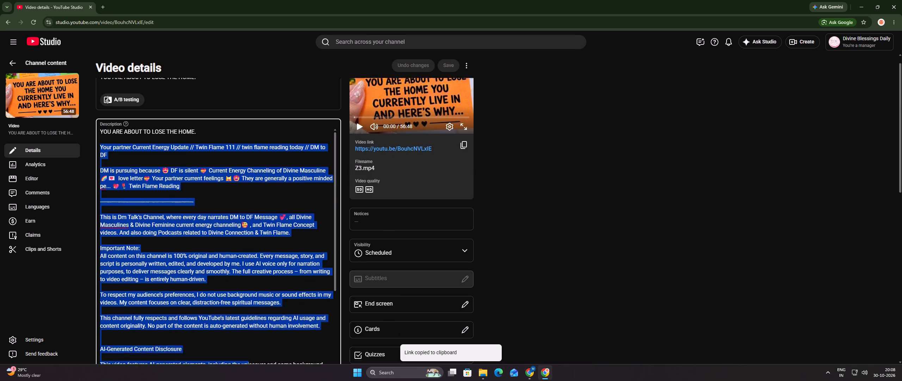
pyautogui.moveTo(250, 368); pyautogui.dragTo(267, 347)
pyautogui.scroll(-2, 278, 292)
pyautogui.scroll(3, 278, 292)
pyautogui.press('BackSpace')
pyautogui.scroll(4, 284, 294)
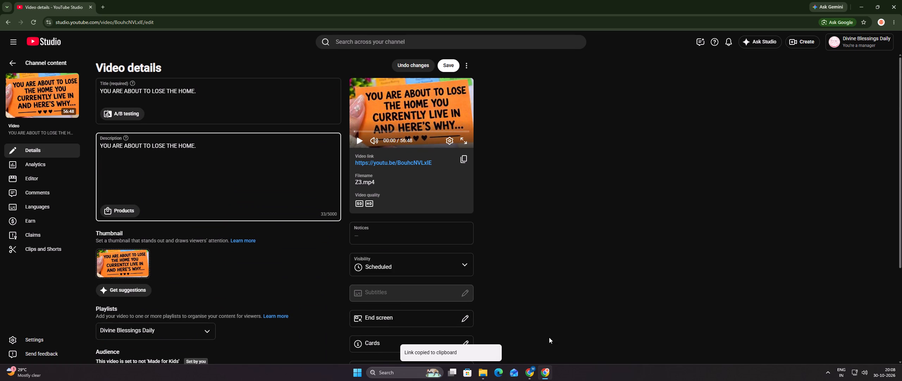
# Open Notepad and copy note 9's message, from the "GOD SAYS: THEY TRIED TO TAKE YOUR HOME" heading through the closing hashtags.
pyautogui.click(419, 373)
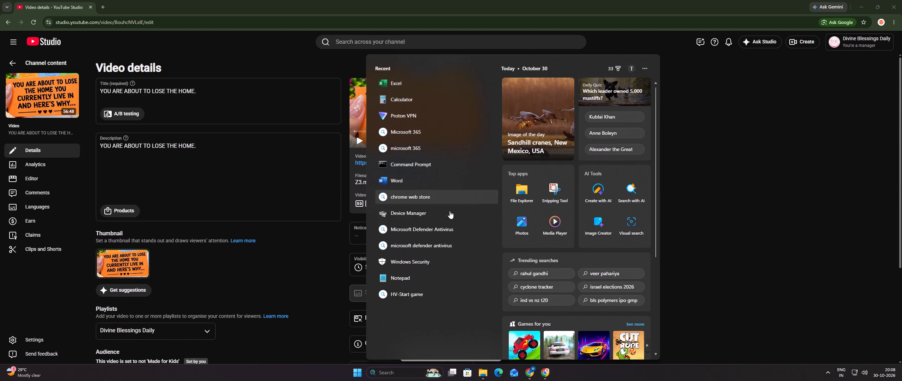
pyautogui.click(443, 275)
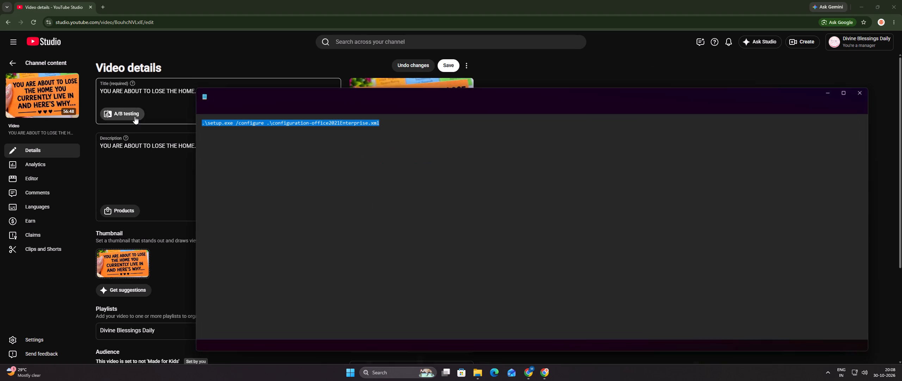
pyautogui.click(257, 95)
pyautogui.scroll(4, 404, 166)
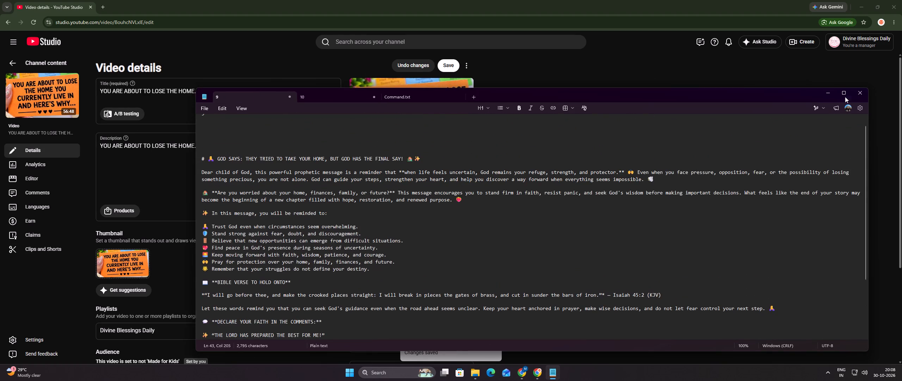
pyautogui.click(845, 92)
pyautogui.scroll(1, 381, 223)
pyautogui.scroll(-1, 381, 223)
pyautogui.scroll(3, 381, 223)
pyautogui.scroll(-1, 107, 170)
pyautogui.scroll(2, 107, 170)
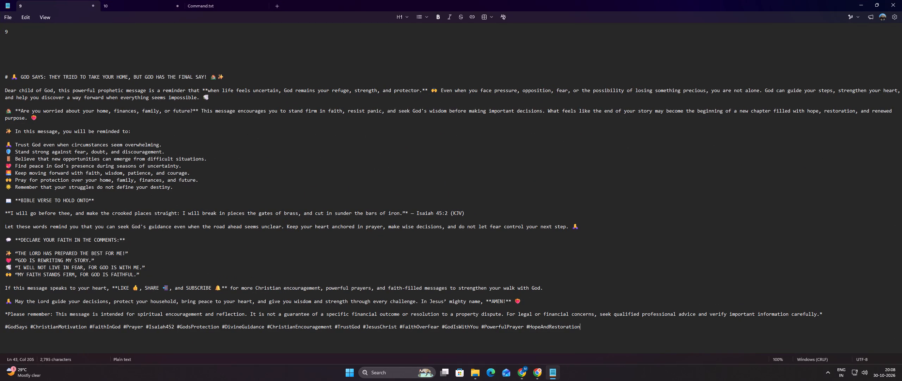
pyautogui.moveTo(5, 74); pyautogui.dragTo(592, 339)
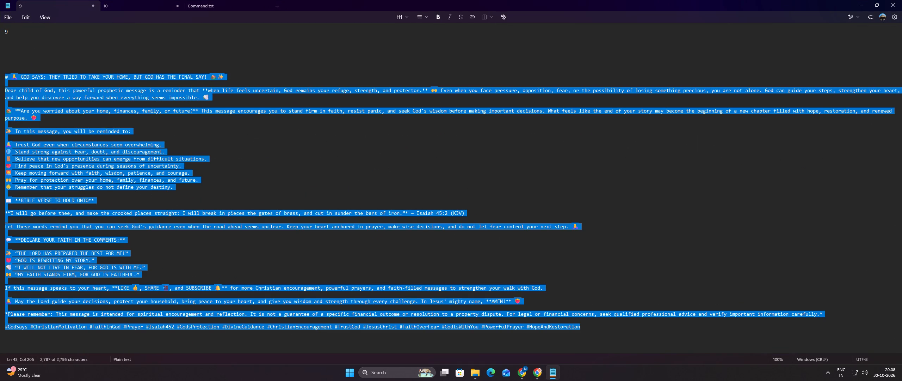
pyautogui.moveTo(592, 339); pyautogui.dragTo(593, 339)
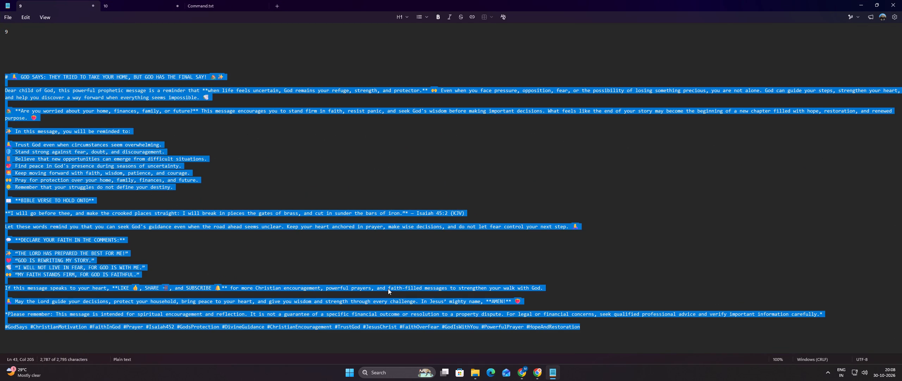
pyautogui.rightClick(388, 289)
pyautogui.click(424, 276)
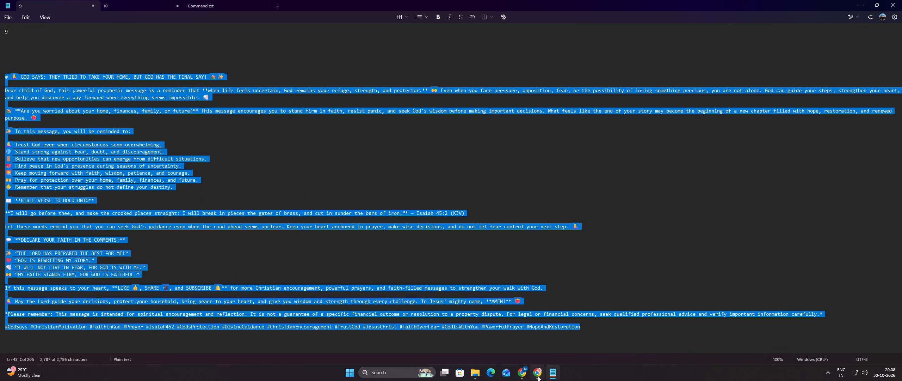
# Switch back to Chrome, paste the copied message below the description's first line and remove its "# GOD SAYS" heading line.
pyautogui.click(542, 375)
pyautogui.scroll(-1, 414, 294)
pyautogui.click(203, 154)
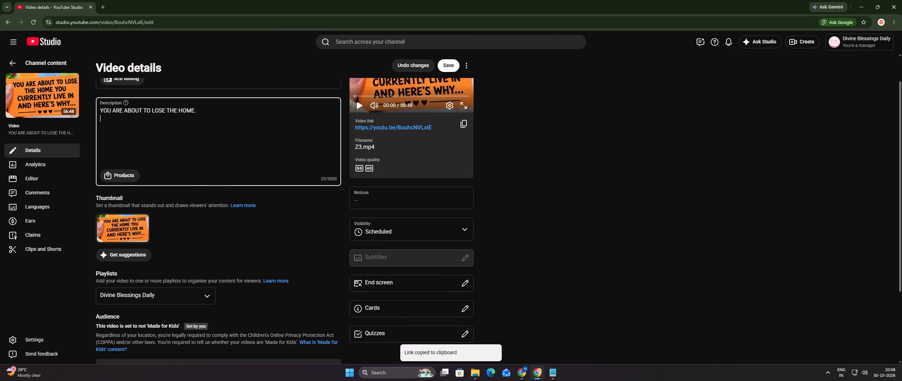
pyautogui.hotkey('ctrl', 'v')
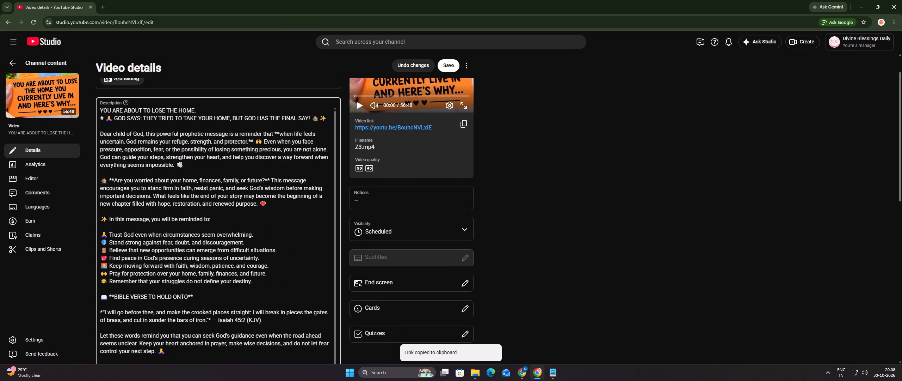
pyautogui.scroll(4, 202, 153)
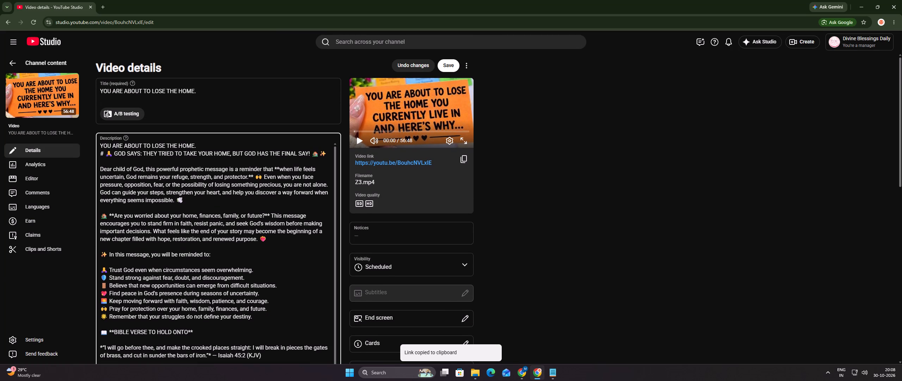
pyautogui.tripleClick(224, 156)
pyautogui.press('BackSpace')
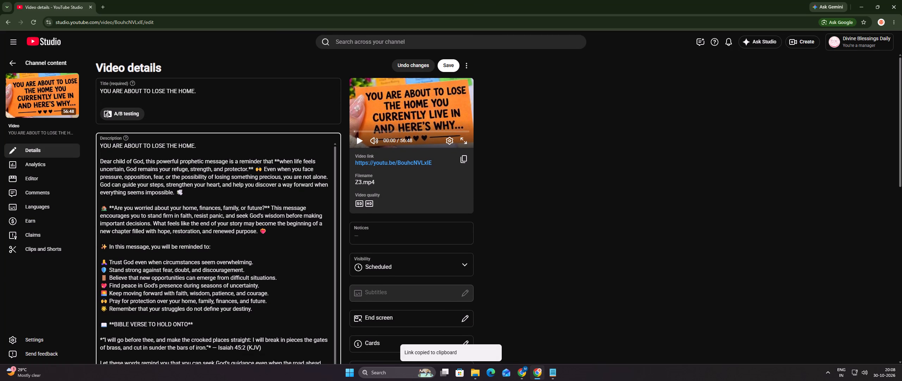
# Review the new description down to its hashtags and save the changes to the "YOU ARE ABOUT TO LOSE THE HOME." video.
pyautogui.scroll(-5, 300, 233)
pyautogui.scroll(1, 308, 255)
pyautogui.scroll(-3, 311, 257)
pyautogui.scroll(-3, 529, 233)
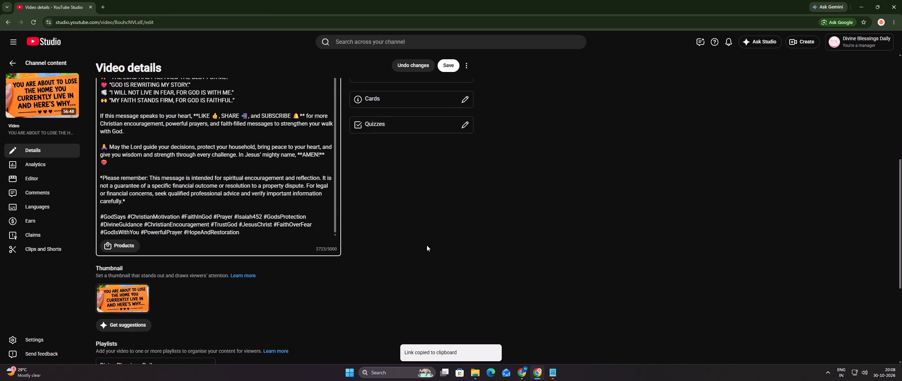
pyautogui.scroll(4, 427, 245)
pyautogui.scroll(4, 325, 238)
pyautogui.scroll(-1, 323, 238)
pyautogui.scroll(5, 323, 238)
pyautogui.scroll(4, 509, 224)
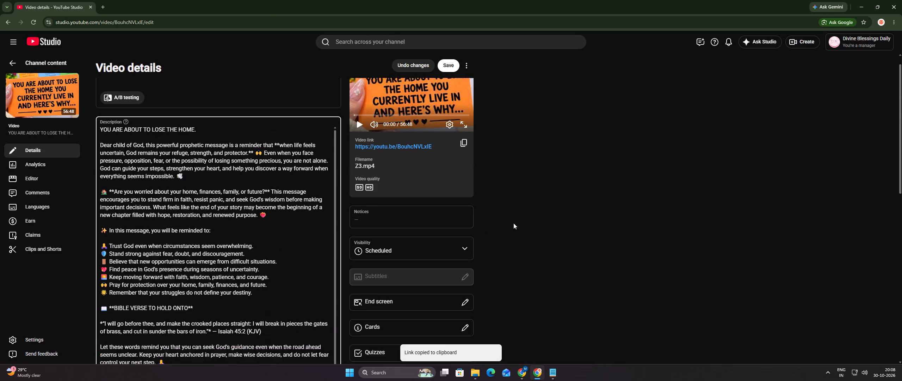
pyautogui.scroll(2, 513, 223)
pyautogui.click(453, 63)
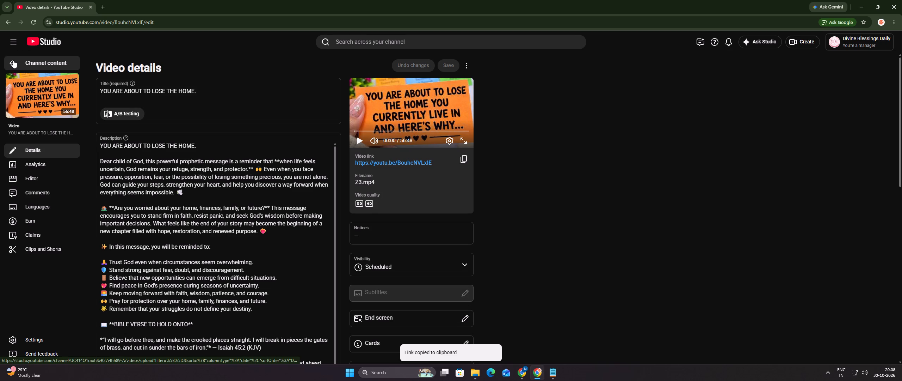
# Open the details of "PAYMENT ORDER FROM HEAVEN'S BANK IS WORTH." and delete all description text below its first line.
pyautogui.click(13, 60)
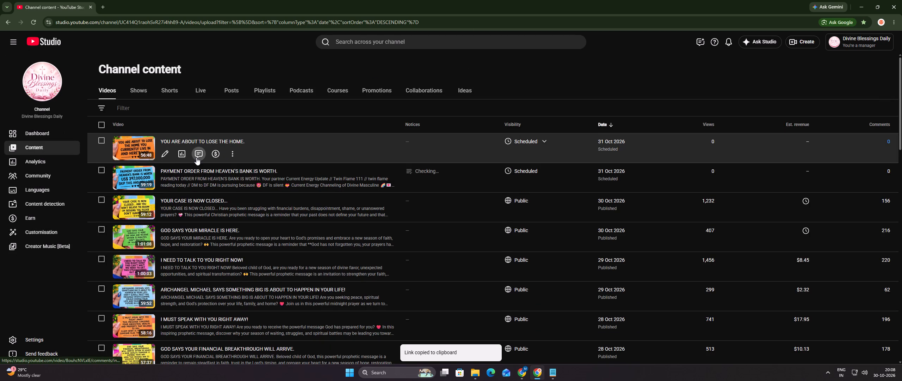
pyautogui.click(167, 185)
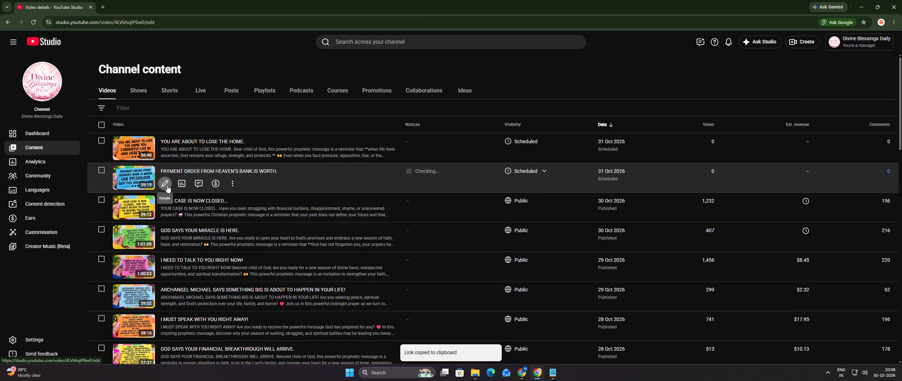
pyautogui.moveTo(100, 159); pyautogui.dragTo(205, 252)
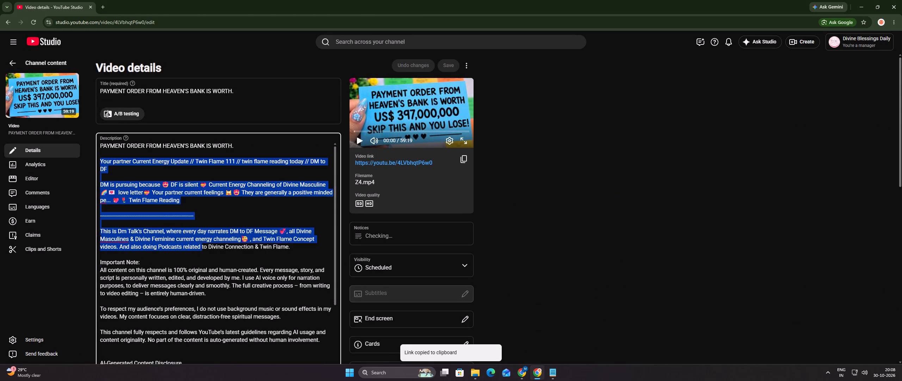
pyautogui.moveTo(205, 252); pyautogui.dragTo(283, 325)
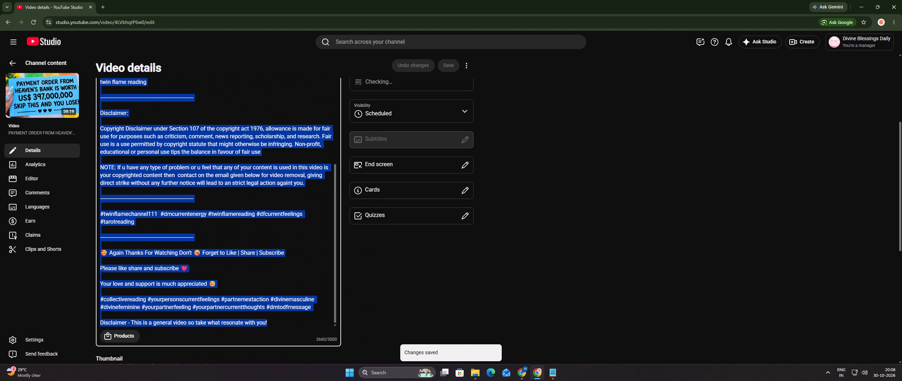
pyautogui.press('BackSpace')
pyautogui.scroll(-1, 312, 304)
pyautogui.scroll(2, 313, 303)
pyautogui.scroll(-1, 317, 298)
pyautogui.scroll(4, 317, 298)
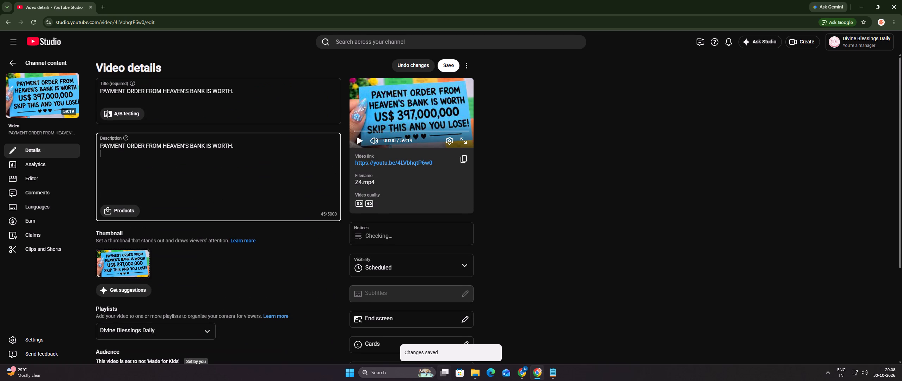
# Switch to Notepad and copy note 10's message, from the "A $397 MILLION HEAVENLY PAYMENT ORDER" heading through the closing hashtags.
pyautogui.click(555, 374)
pyautogui.scroll(3, 340, 116)
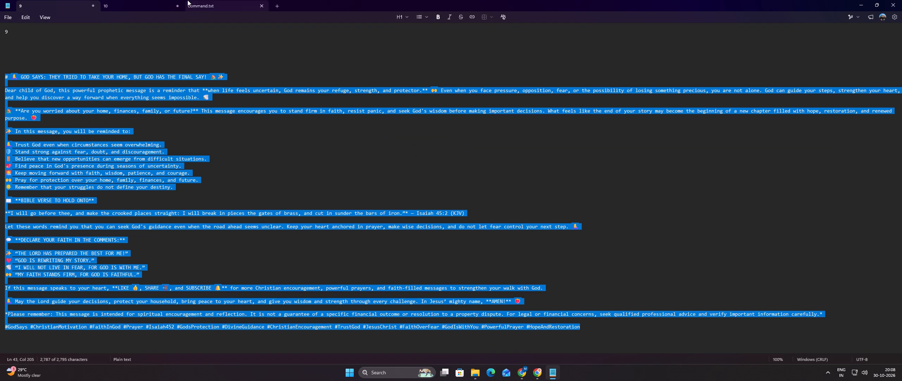
pyautogui.click(158, 0)
pyautogui.scroll(2, 206, 146)
pyautogui.scroll(-1, 206, 146)
pyautogui.scroll(8, 206, 146)
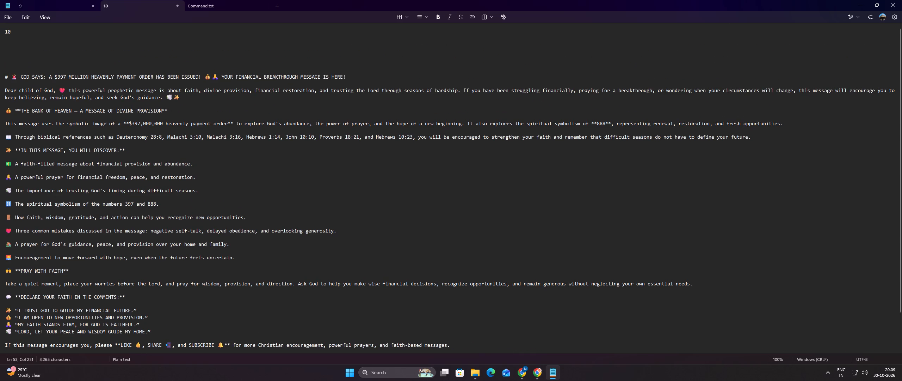
pyautogui.moveTo(5, 76); pyautogui.dragTo(342, 342)
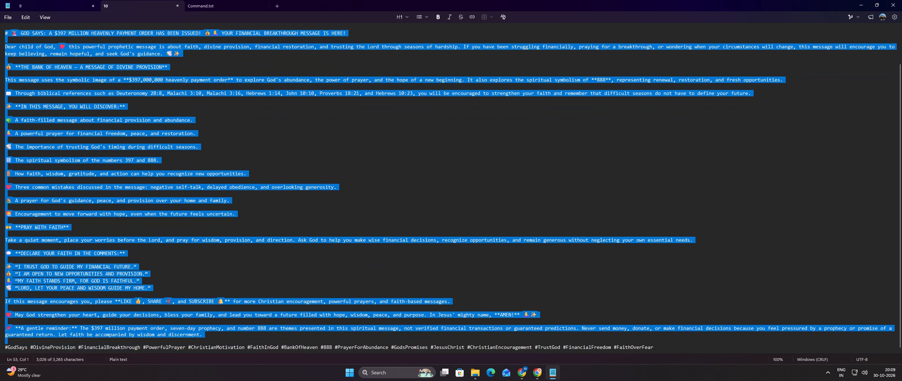
pyautogui.moveTo(342, 342); pyautogui.dragTo(702, 361)
pyautogui.scroll(-5, 616, 298)
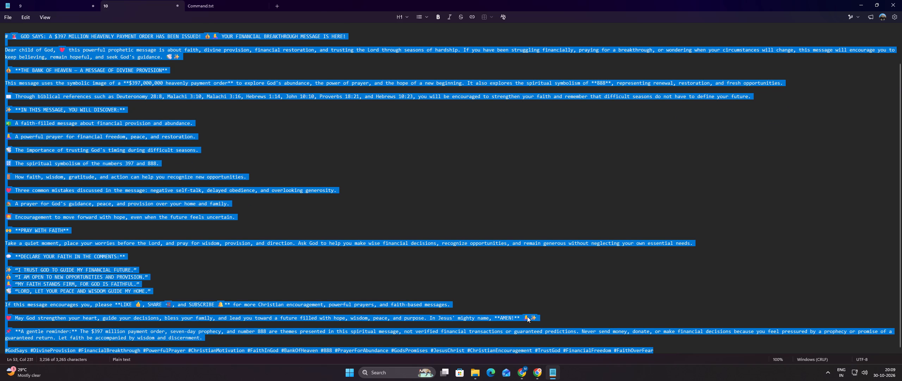
pyautogui.rightClick(527, 316)
pyautogui.click(561, 170)
pyautogui.rightClick(551, 243)
pyautogui.rightClick(551, 243)
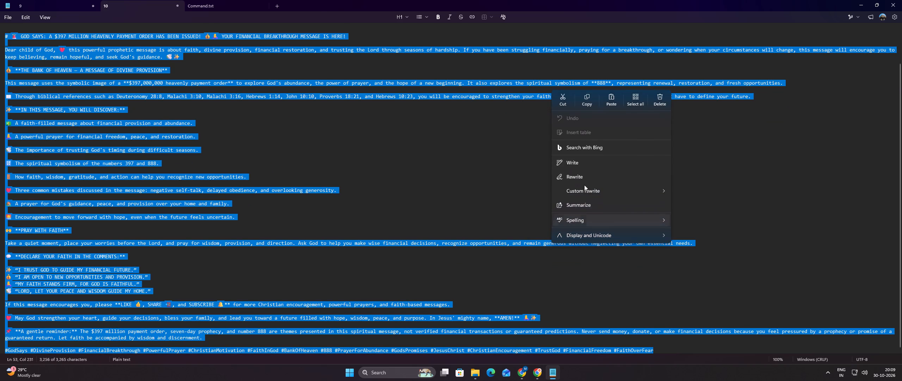
pyautogui.click(589, 98)
pyautogui.scroll(5, 573, 192)
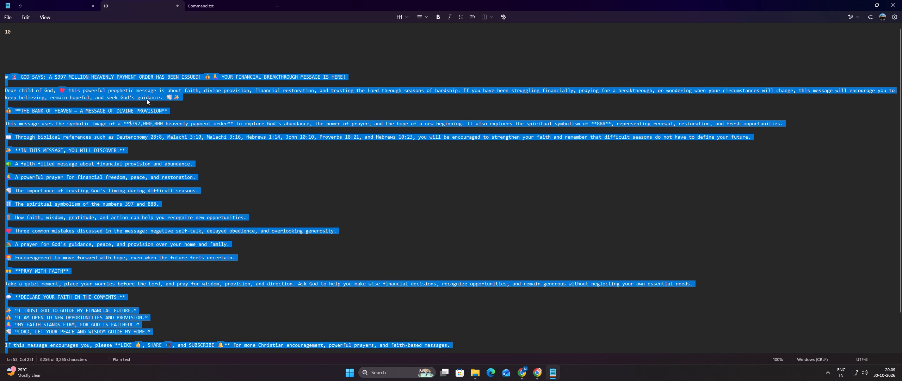
pyautogui.rightClick(177, 95)
pyautogui.click(214, 105)
# In Chrome, paste the copied message below the description's first line, remove its "# GOD SAYS" heading, and save the video.
pyautogui.click(536, 376)
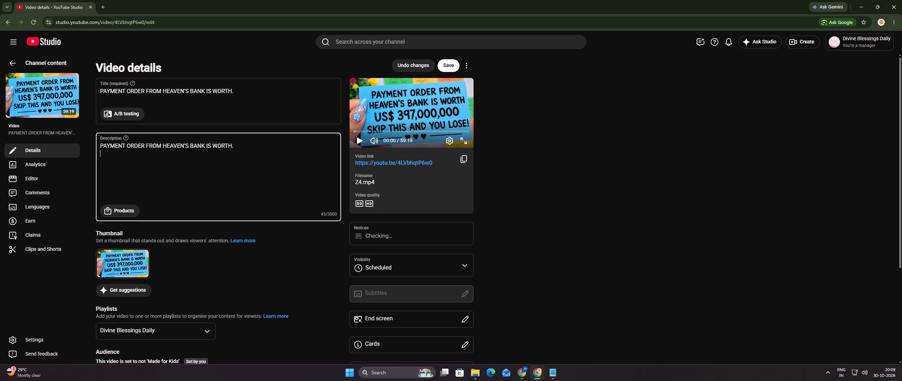
pyautogui.rightClick(142, 165)
pyautogui.click(171, 243)
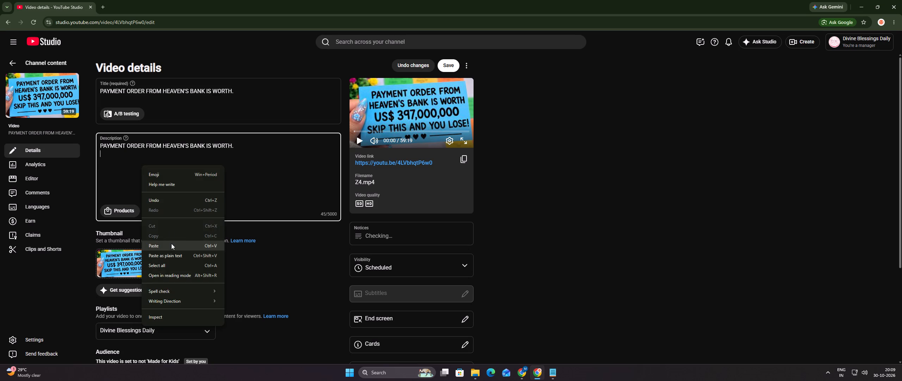
pyautogui.tripleClick(146, 158)
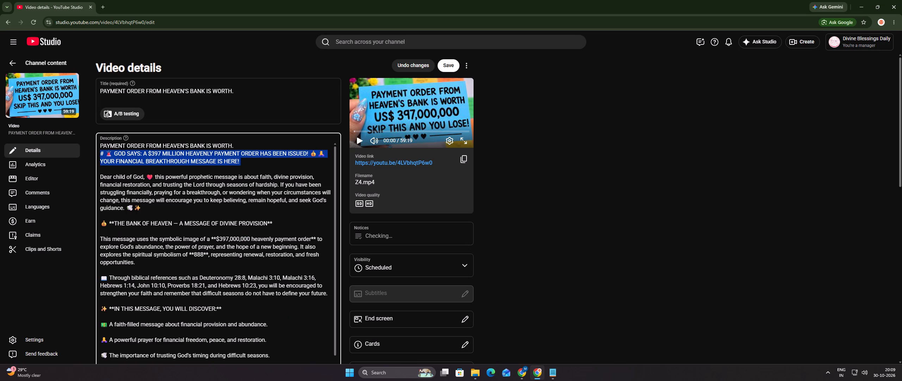
pyautogui.press('BackSpace')
pyautogui.click(459, 61)
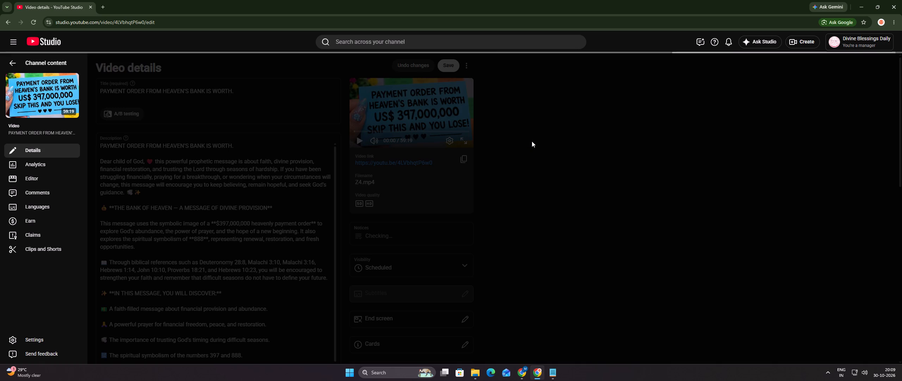
# Review the newly pasted description of "PAYMENT ORDER FROM HEAVEN'S BANK IS WORTH." for wording that needs correcting.
pyautogui.scroll(-4, 537, 203)
pyautogui.scroll(-4, 298, 204)
pyautogui.scroll(1, 298, 204)
pyautogui.scroll(-1, 298, 204)
pyautogui.scroll(5, 298, 204)
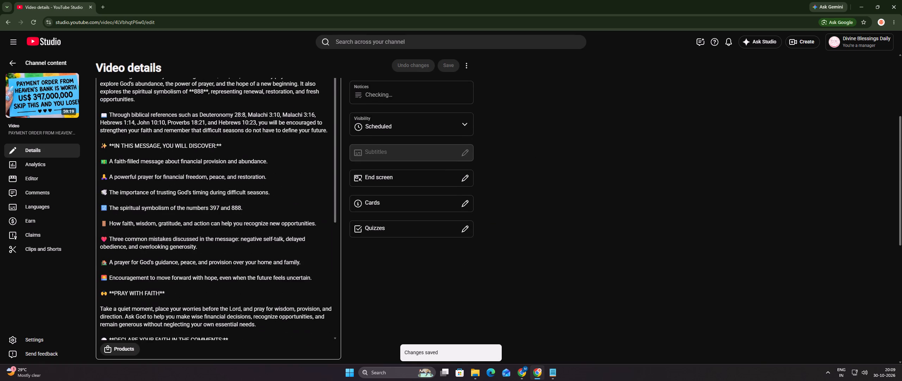
pyautogui.scroll(7, 298, 204)
pyautogui.scroll(3, 381, 231)
pyautogui.scroll(-1, 381, 231)
pyautogui.scroll(3, 381, 231)
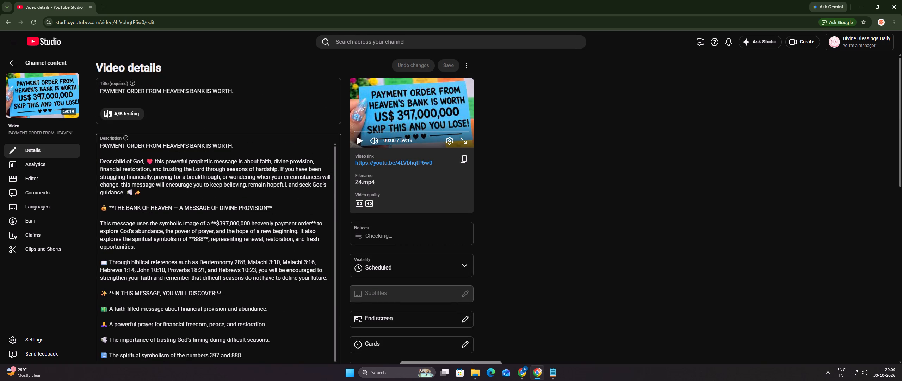
# In the "THE BANK OF HEAVEN" section, replace "**$397,000,000" before "heavenly payment order" with "Million Dollar".
pyautogui.click(251, 224)
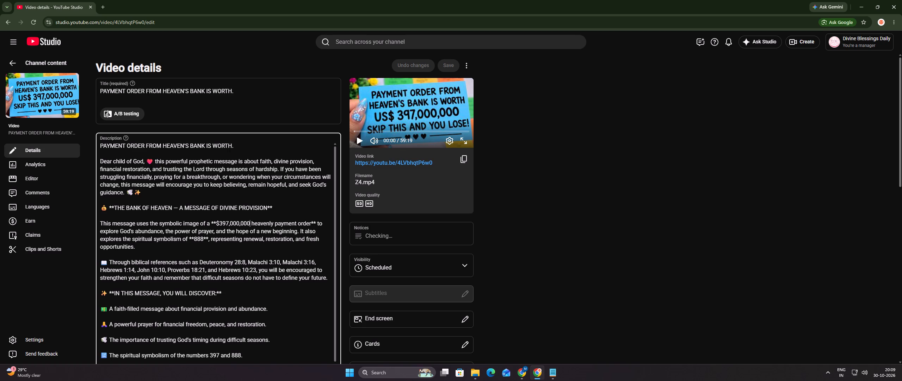
pyautogui.press('BackSpace')
pyautogui.press('BackSpace')
pyautogui.press('BackSpace')
pyautogui.press('BackSpace')
pyautogui.press('BackSpace')
pyautogui.press('BackSpace')
pyautogui.press('BackSpace')
pyautogui.press('BackSpace')
pyautogui.press('BackSpace')
pyautogui.press('BackSpace')
pyautogui.press('BackSpace')
pyautogui.press('BackSpace')
pyautogui.press('BackSpace')
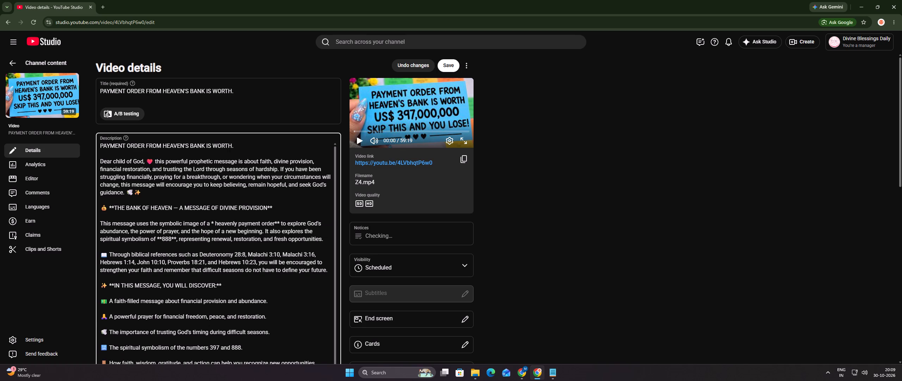
pyautogui.press('BackSpace')
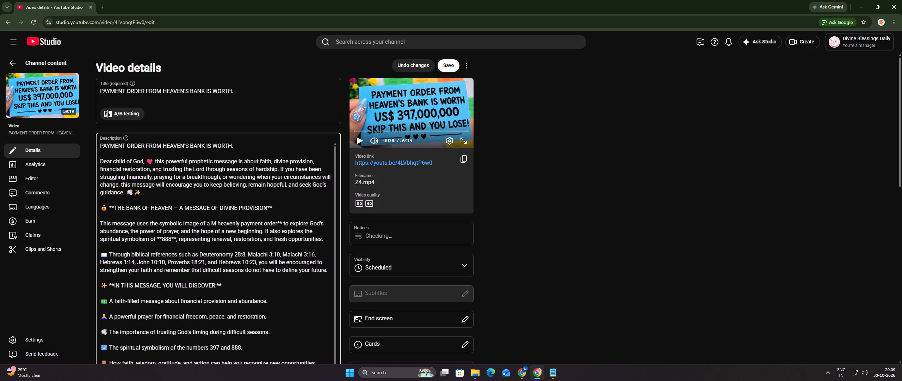
pyautogui.write('illion')
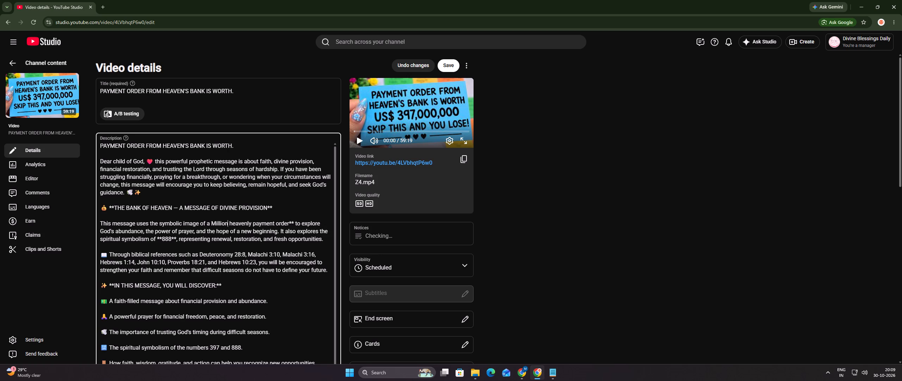
pyautogui.press('space')
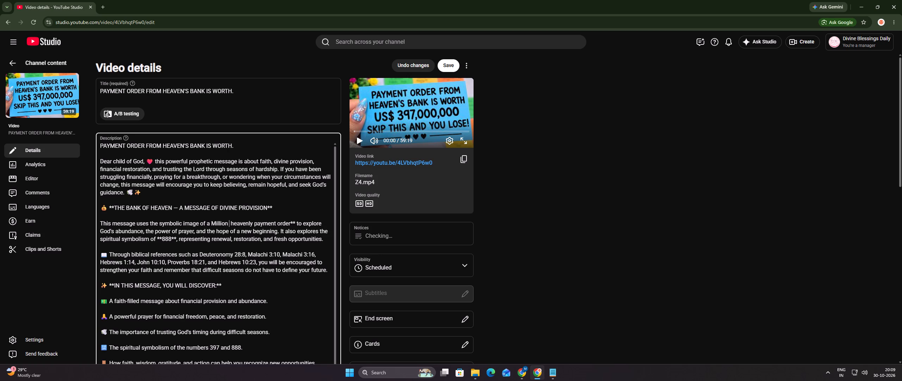
pyautogui.press('d')
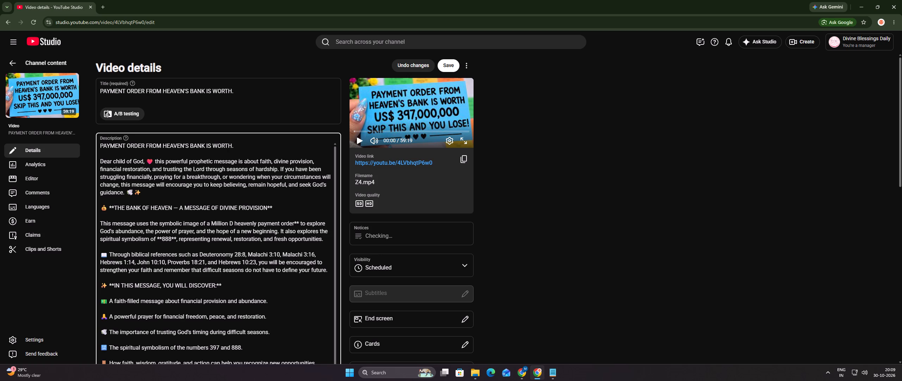
pyautogui.press('o')
pyautogui.write('llar')
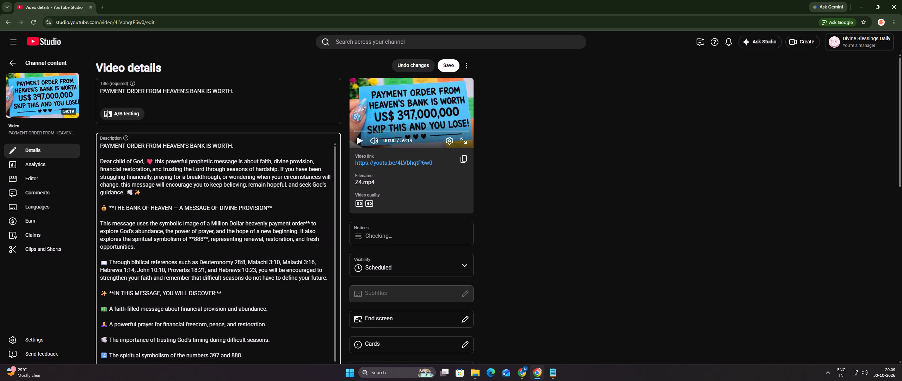
# Check the rest of the edited description, including the gentle reminder near the hashtags, and return to its beginning.
pyautogui.scroll(-3, 275, 284)
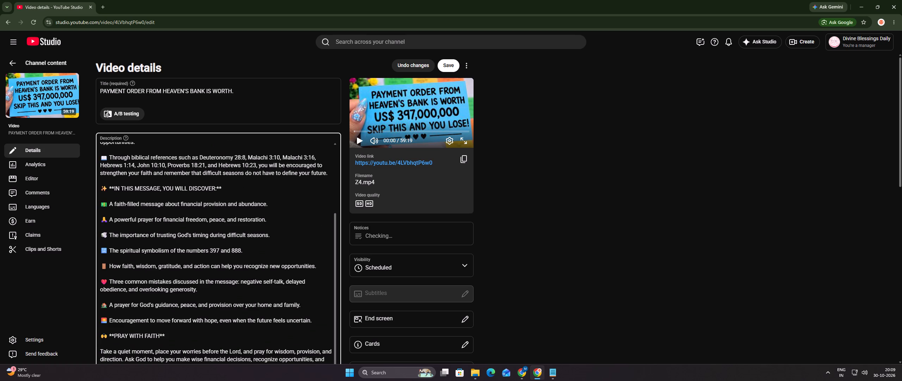
pyautogui.scroll(-2, 270, 278)
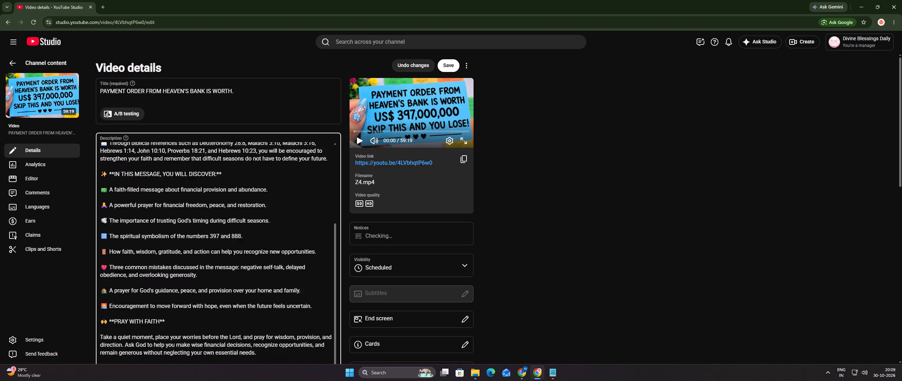
pyautogui.scroll(-1, 270, 278)
pyautogui.scroll(-3, 246, 296)
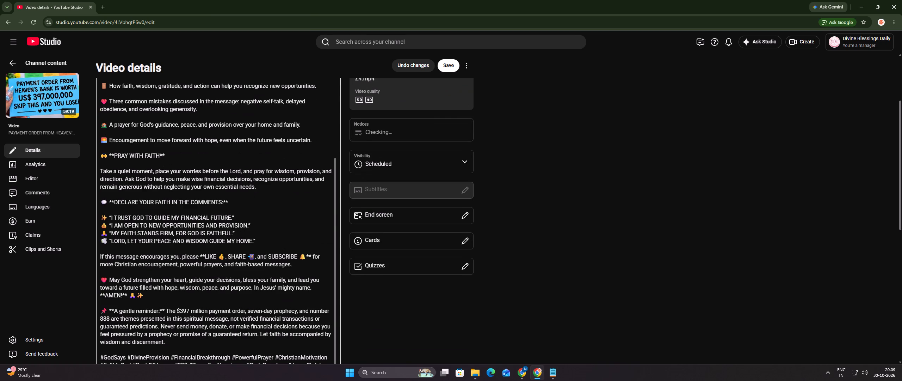
pyautogui.scroll(-2, 296, 293)
pyautogui.scroll(4, 366, 301)
pyautogui.scroll(-1, 509, 294)
pyautogui.scroll(3, 509, 294)
pyautogui.scroll(-1, 509, 294)
pyautogui.scroll(2, 509, 294)
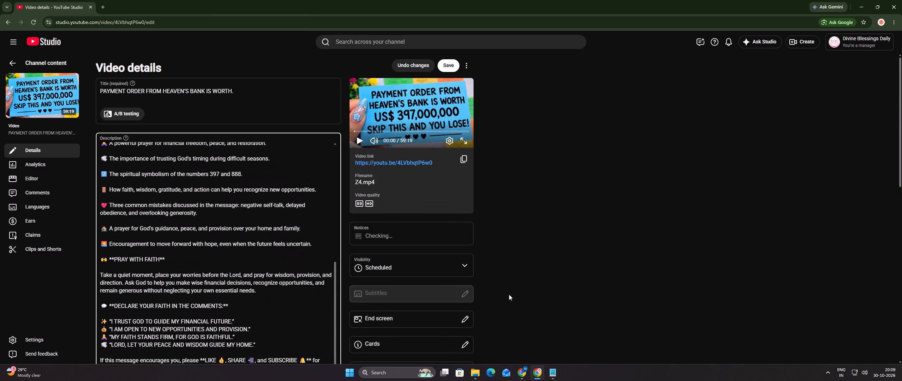
pyautogui.scroll(2, 509, 294)
pyautogui.scroll(6, 329, 232)
pyautogui.scroll(-1, 319, 252)
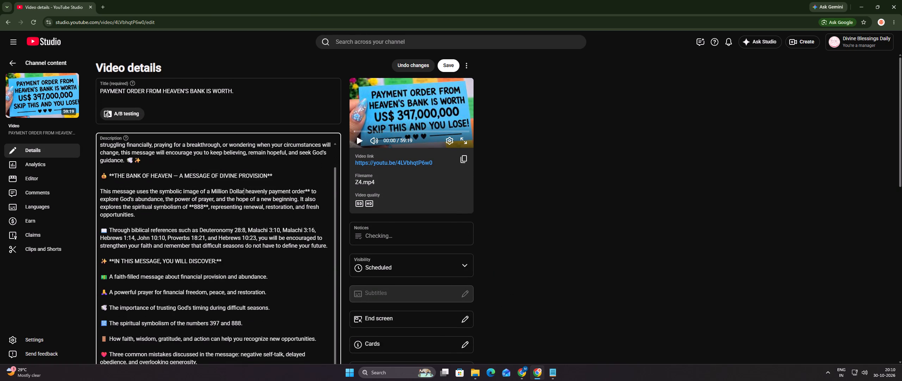
pyautogui.scroll(2, 282, 269)
pyautogui.scroll(-1, 284, 268)
pyautogui.scroll(3, 284, 254)
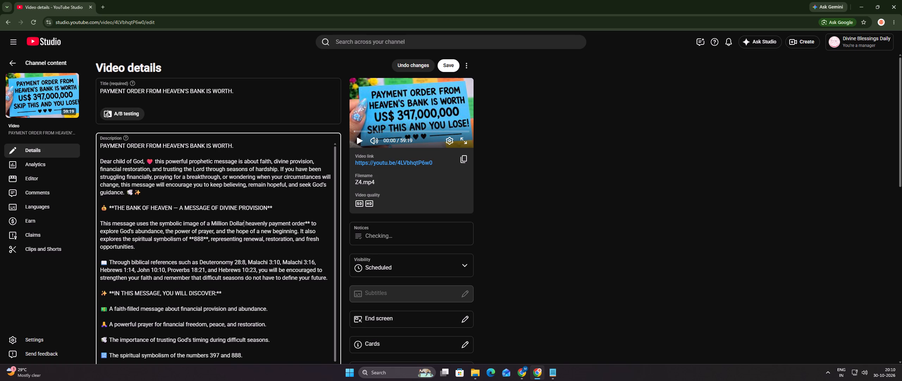
pyautogui.scroll(2, 302, 179)
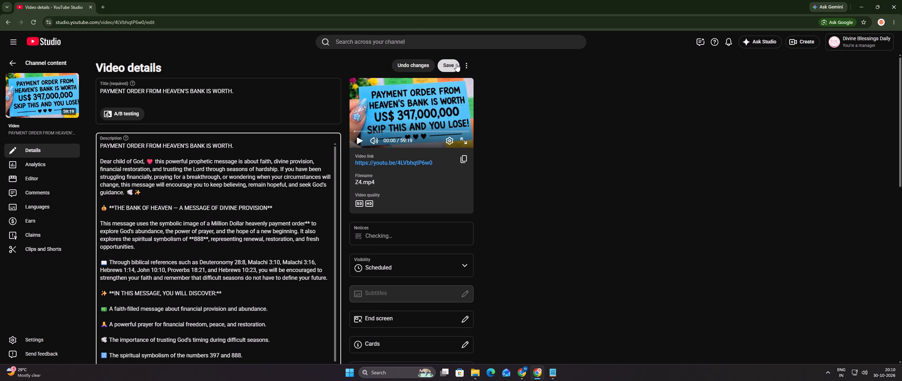
# Save the edited description and go back to the channel's video list.
pyautogui.click(454, 64)
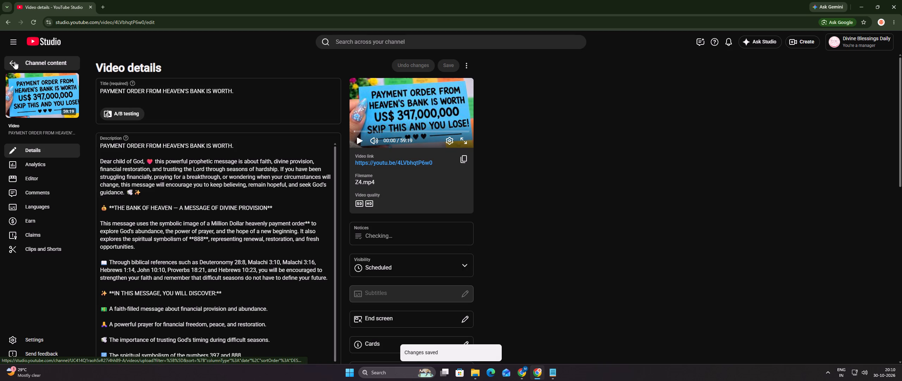
pyautogui.click(14, 61)
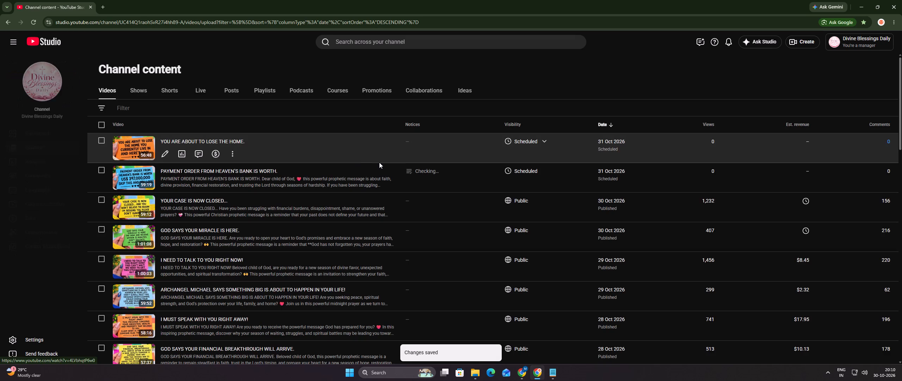
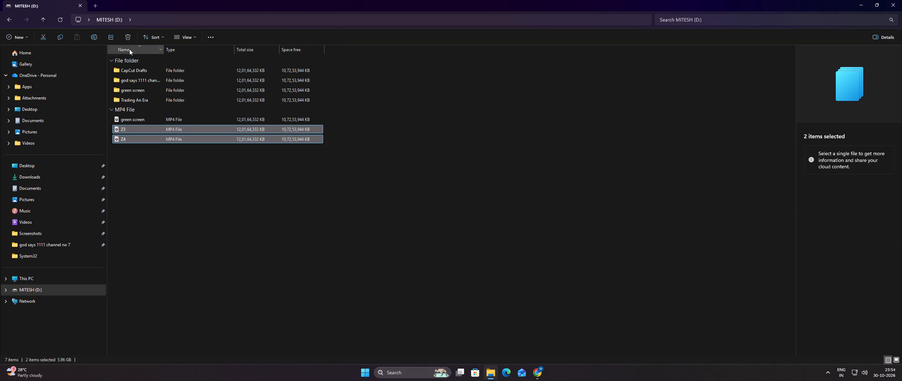
# Delete the Z3 and Z4 MP4 files from the D: drive and close the folder window.
pyautogui.click(131, 37)
pyautogui.click(490, 189)
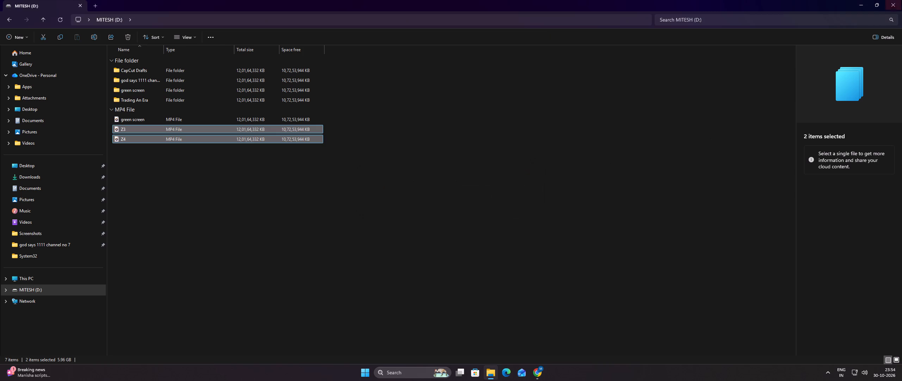
pyautogui.click(897, 0)
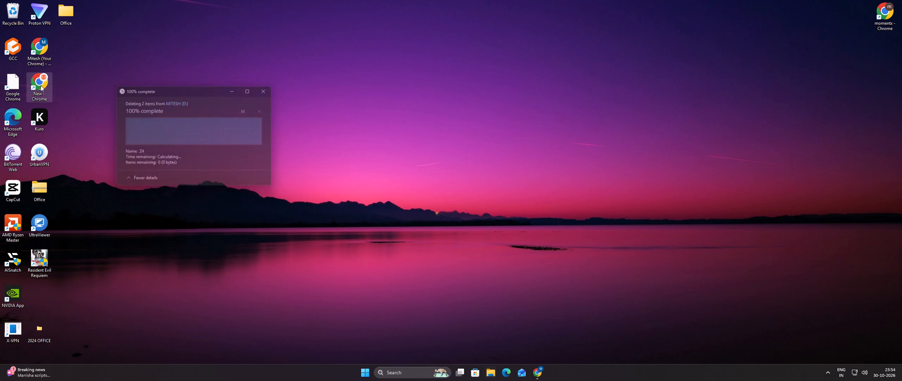
# Open Divine Blessings Daily's content in the New Chrome profile and check the details pages of both videos scheduled for 31 Oct 2026.
pyautogui.doubleClick(41, 85)
pyautogui.click(50, 40)
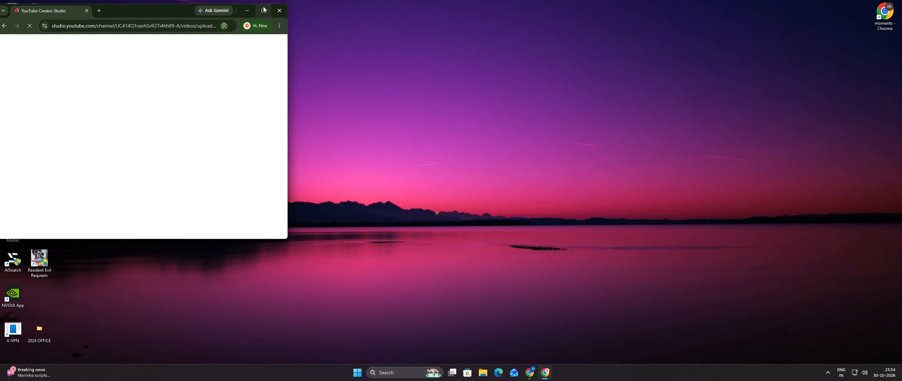
pyautogui.click(263, 6)
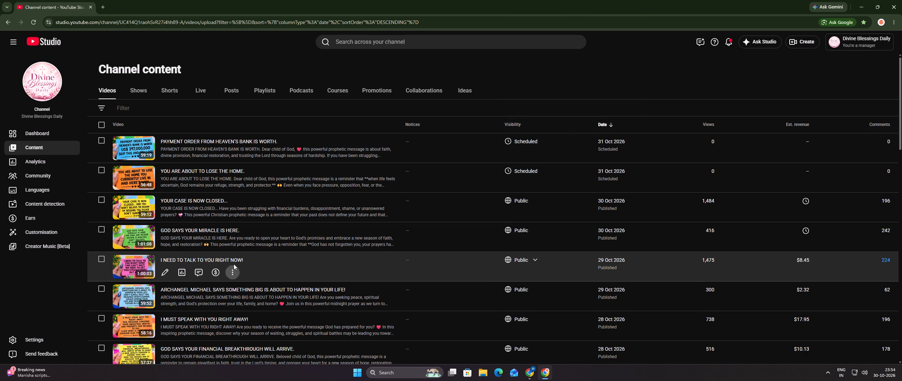
pyautogui.click(163, 181)
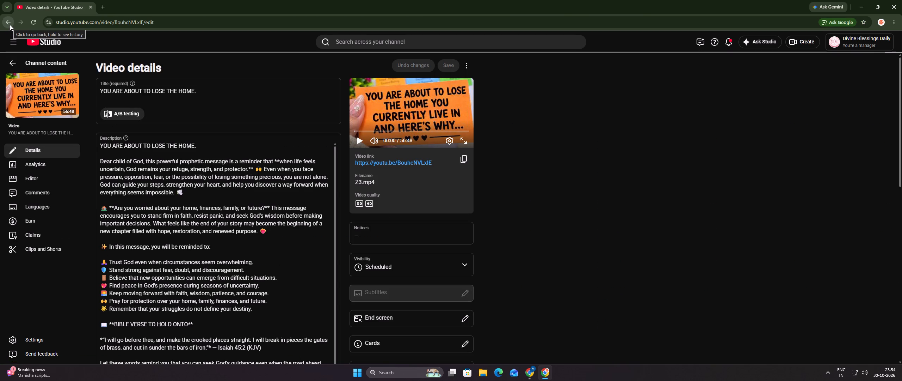
pyautogui.click(10, 25)
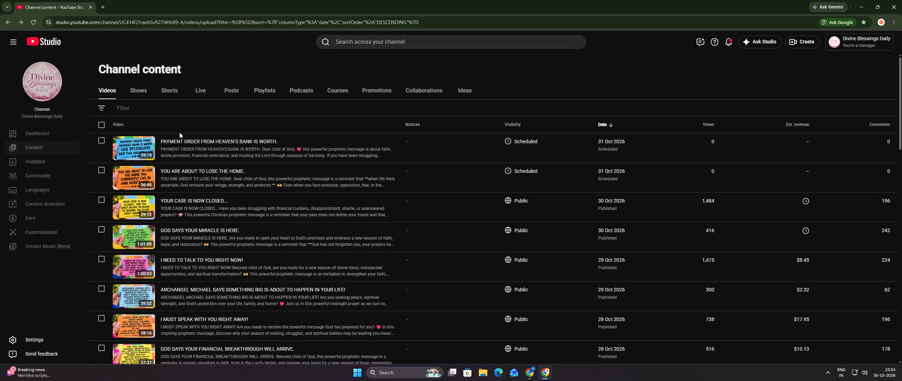
pyautogui.click(165, 156)
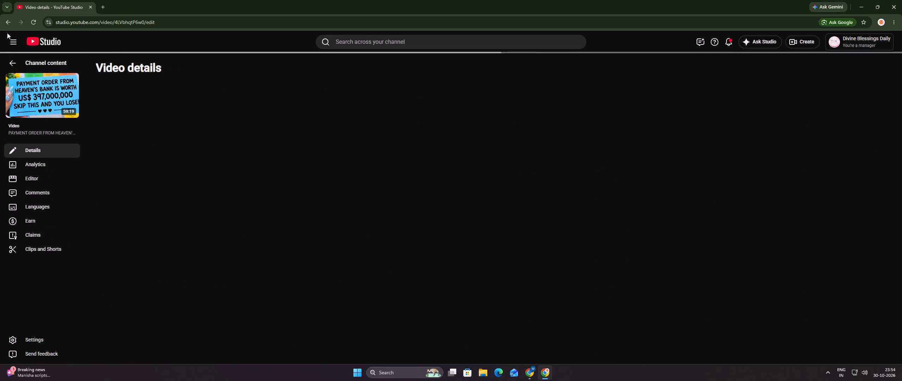
pyautogui.click(8, 59)
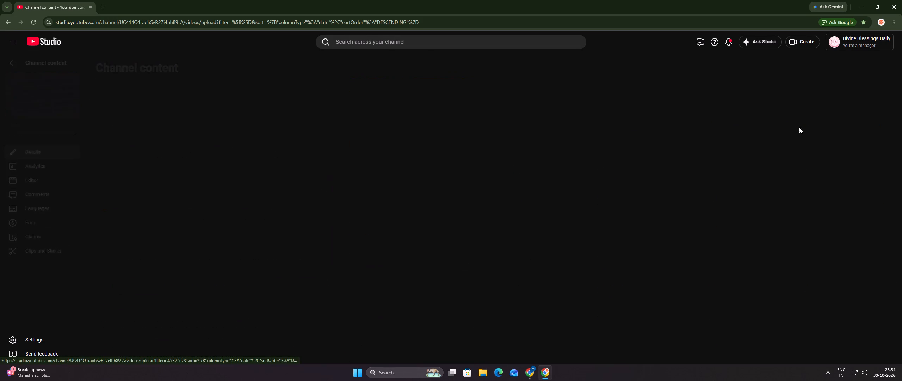
# Check the channel's recent notifications for the collaboration status of the scheduled videos.
pyautogui.click(729, 37)
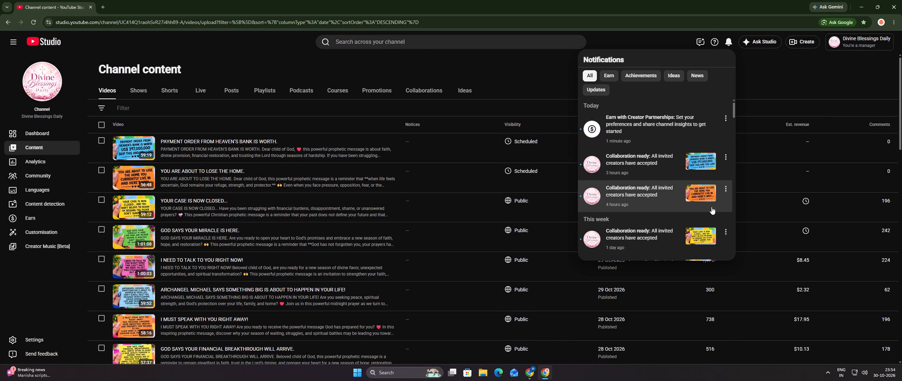
pyautogui.scroll(-3, 711, 207)
pyautogui.scroll(5, 711, 207)
pyautogui.click(782, 84)
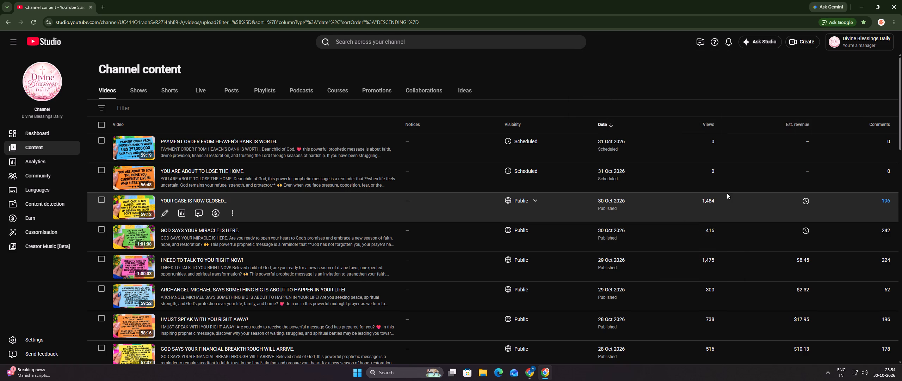
# Review the engagement analytics of "GOD SAYS YOUR MIRACLE IS HERE." and return to the channel's video list.
pyautogui.click(175, 242)
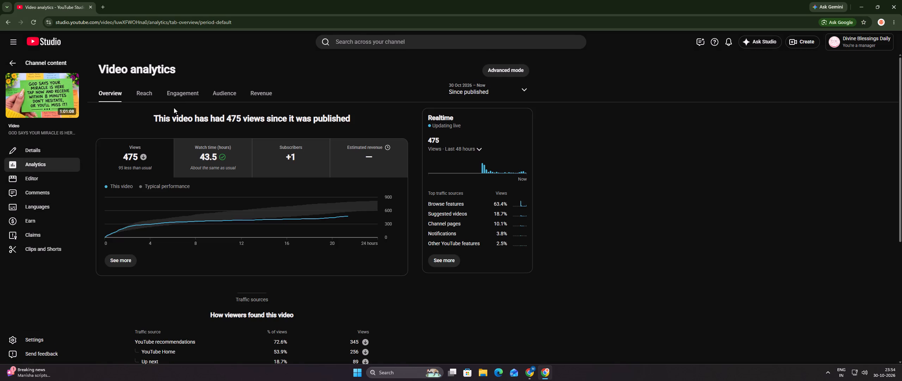
pyautogui.click(177, 102)
pyautogui.click(186, 85)
pyautogui.click(186, 90)
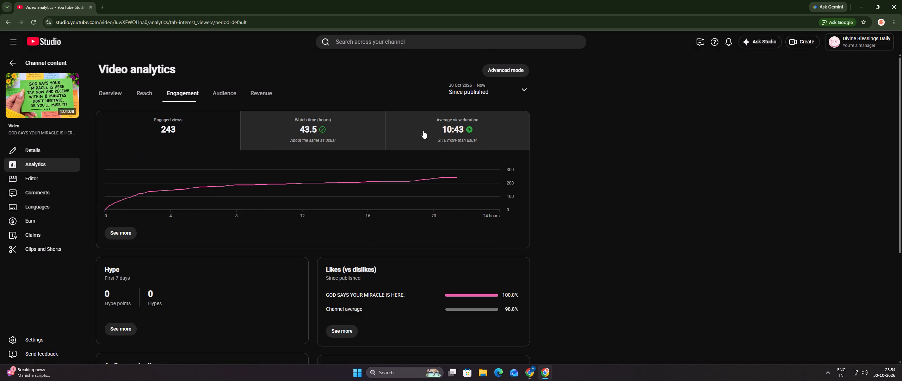
pyautogui.click(2, 61)
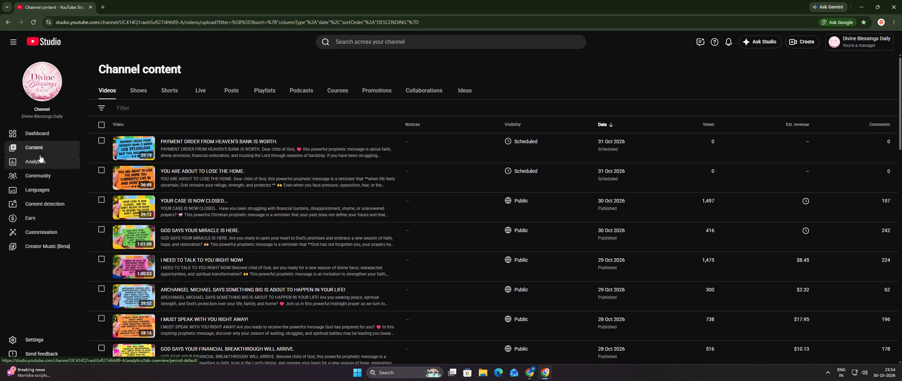
# View the channel dashboard's latest video performance and channel analytics, and return to the video list.
pyautogui.click(43, 148)
pyautogui.click(72, 140)
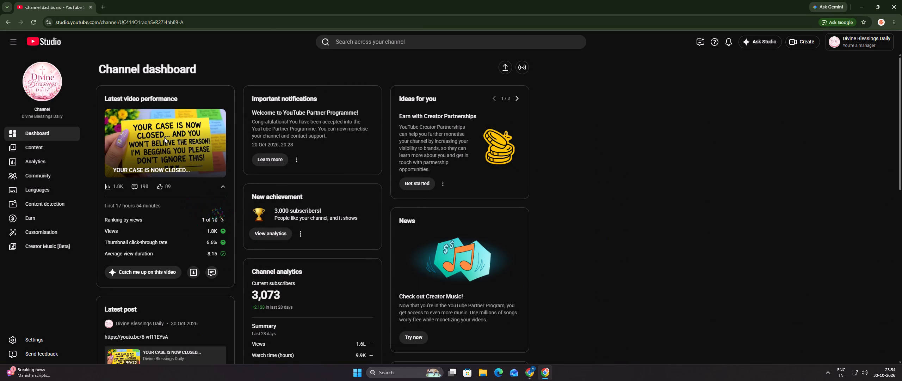
pyautogui.click(64, 146)
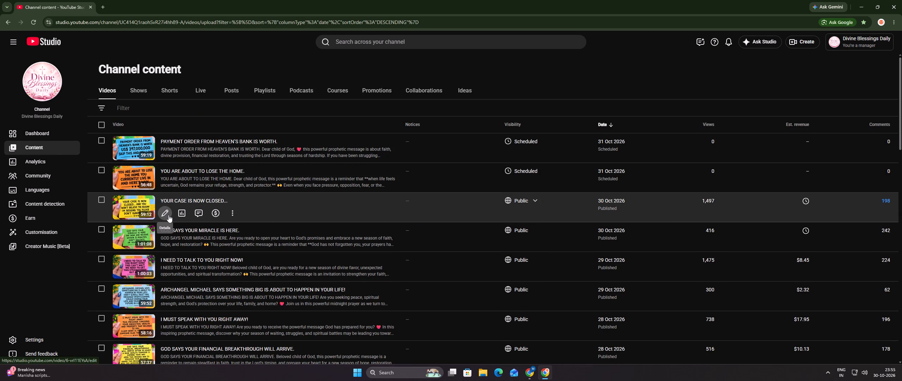
# Review the overview and revenue analytics of "YOUR CASE IS NOW CLOSED...", return to the video list and close the browser window.
pyautogui.click(183, 214)
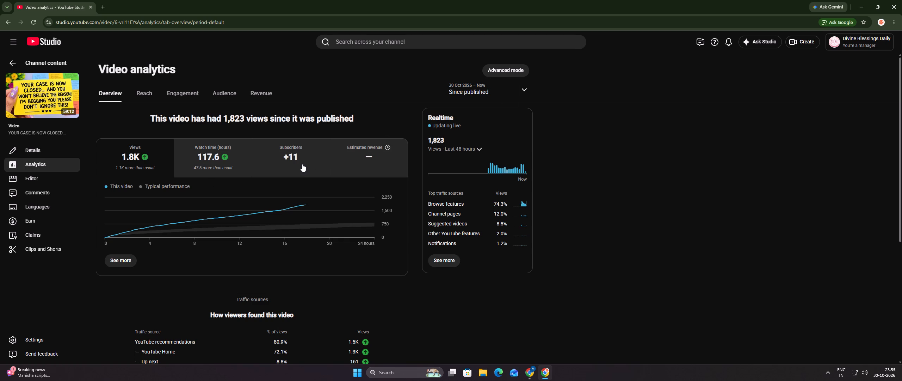
pyautogui.click(252, 91)
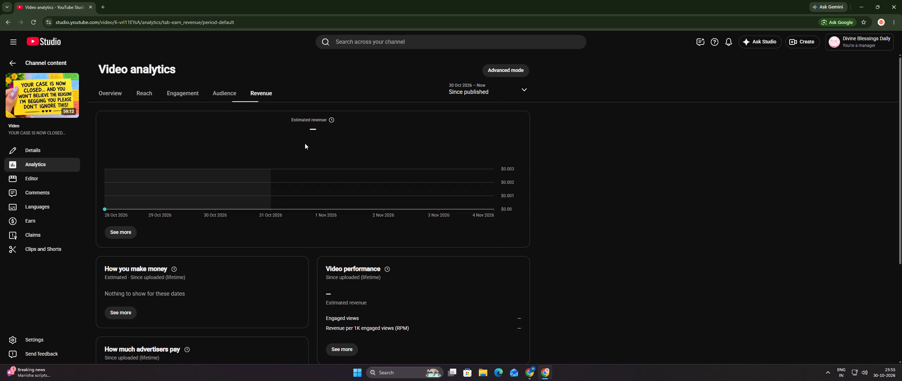
pyautogui.scroll(-1, 321, 229)
pyautogui.scroll(1, 321, 229)
pyautogui.scroll(-3, 320, 285)
pyautogui.scroll(5, 320, 285)
pyautogui.click(13, 60)
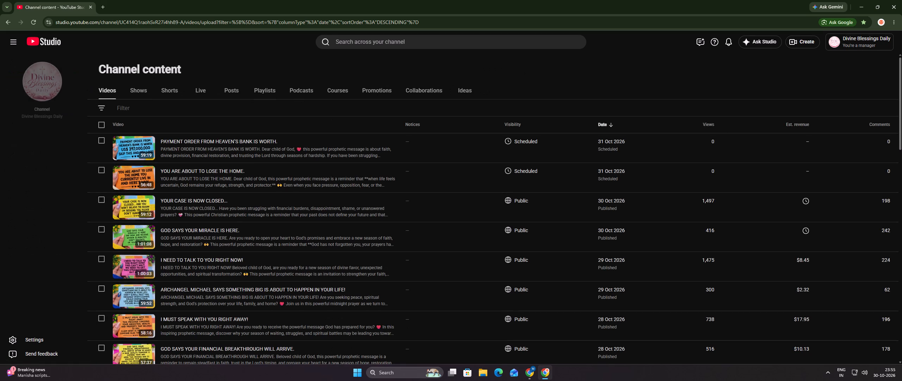
pyautogui.click(901, 0)
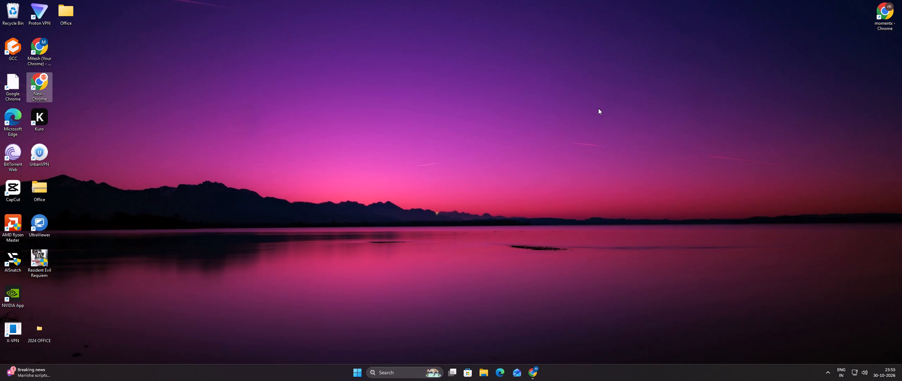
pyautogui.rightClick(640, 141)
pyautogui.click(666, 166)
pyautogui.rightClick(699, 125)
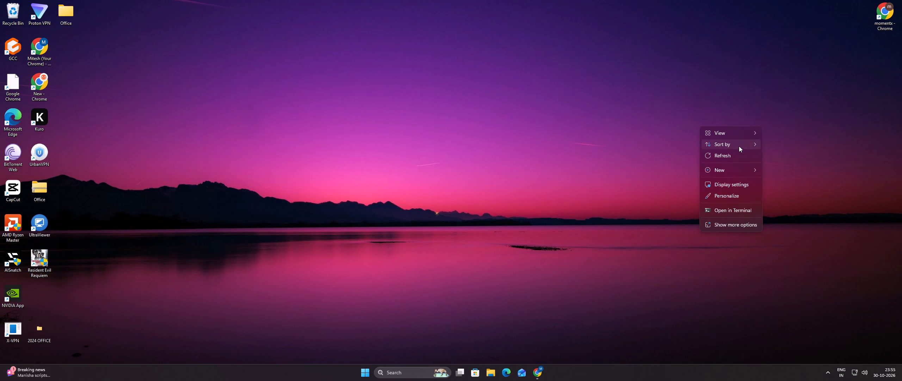
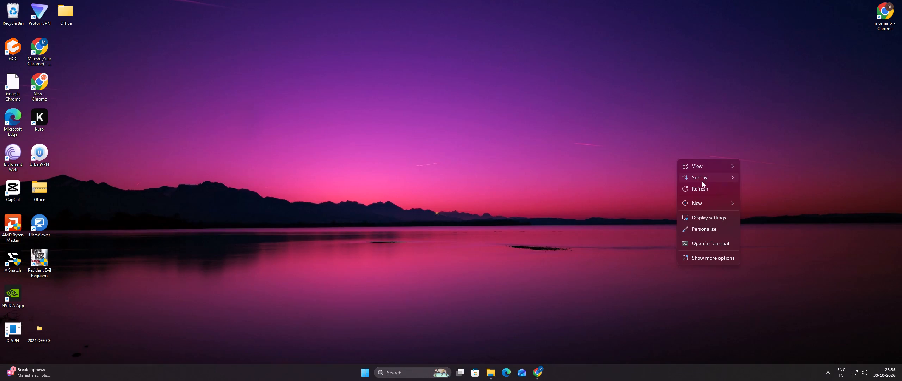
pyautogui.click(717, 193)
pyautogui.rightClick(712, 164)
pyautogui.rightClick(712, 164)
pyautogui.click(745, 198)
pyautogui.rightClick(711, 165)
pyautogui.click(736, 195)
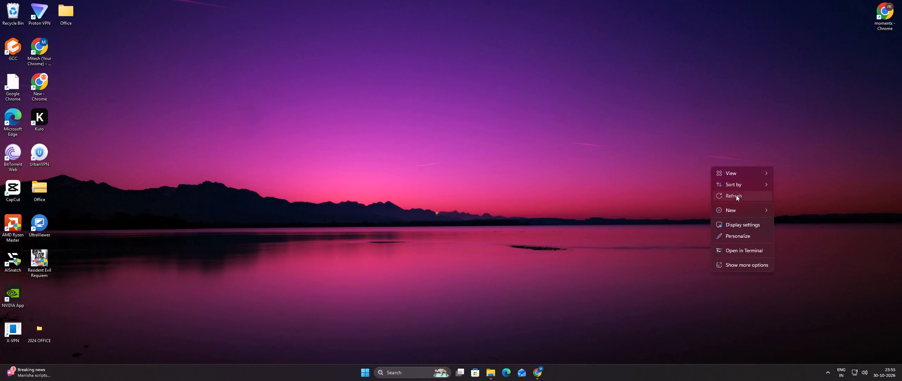
# Show the hidden system tray icons.
pyautogui.click(830, 370)
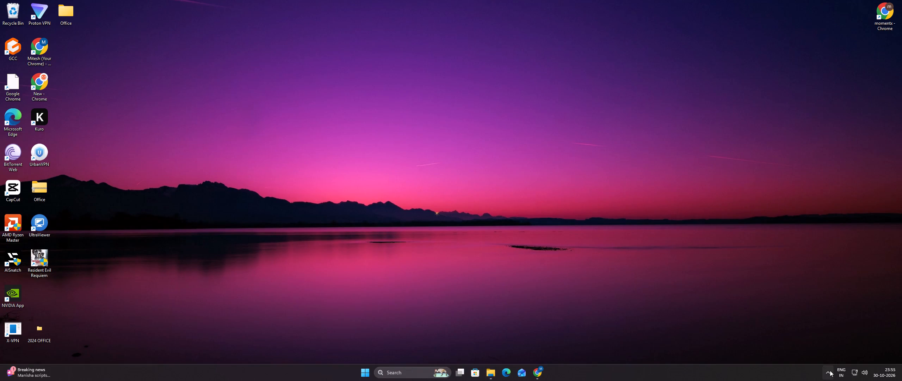
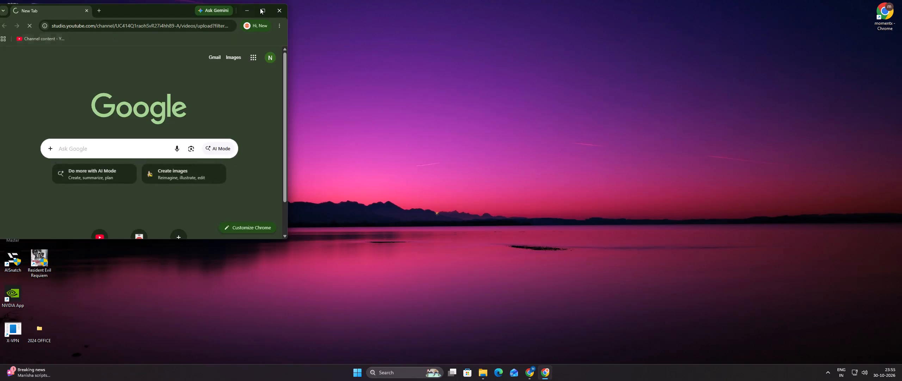
# Maximise the browser window, check the Divine Blessings Daily channel analytics overview, and close the browser.
pyautogui.click(271, 10)
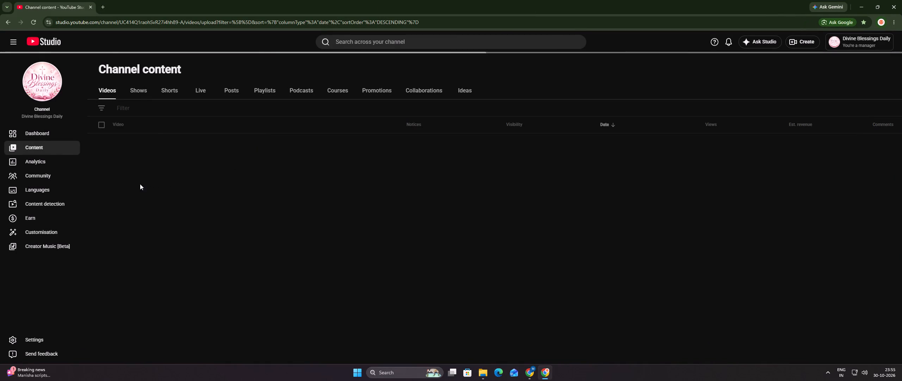
pyautogui.click(58, 163)
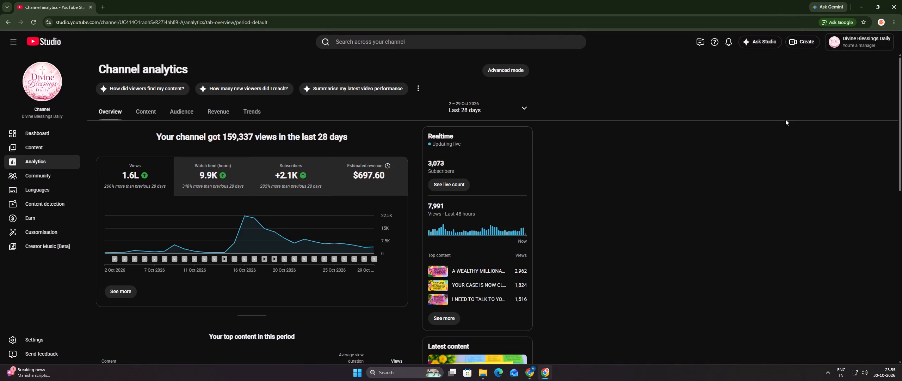
pyautogui.click(901, 0)
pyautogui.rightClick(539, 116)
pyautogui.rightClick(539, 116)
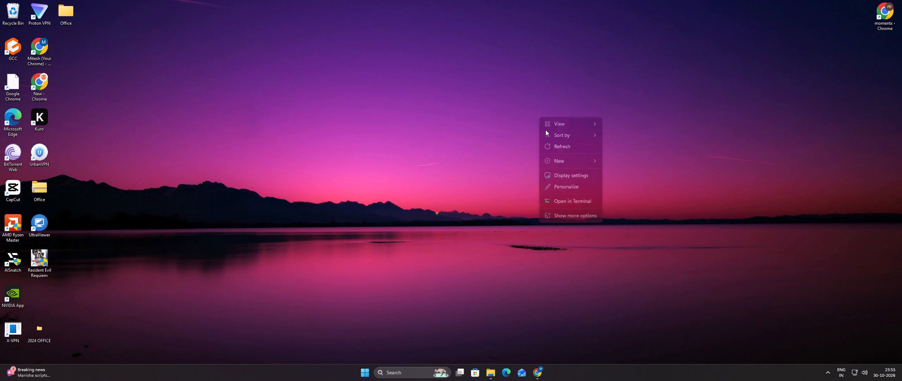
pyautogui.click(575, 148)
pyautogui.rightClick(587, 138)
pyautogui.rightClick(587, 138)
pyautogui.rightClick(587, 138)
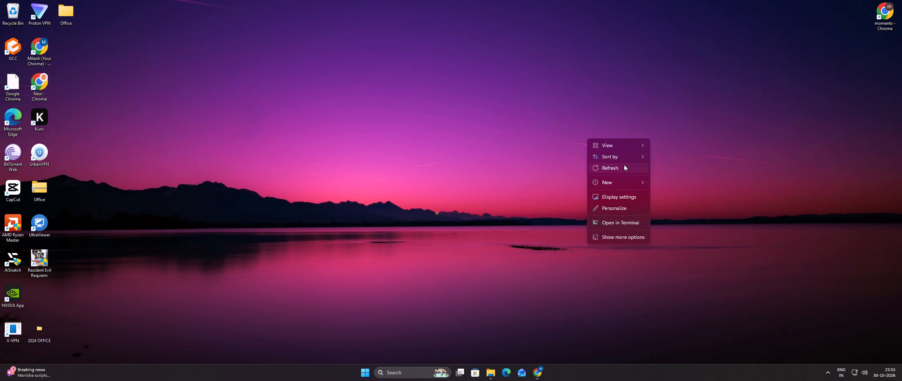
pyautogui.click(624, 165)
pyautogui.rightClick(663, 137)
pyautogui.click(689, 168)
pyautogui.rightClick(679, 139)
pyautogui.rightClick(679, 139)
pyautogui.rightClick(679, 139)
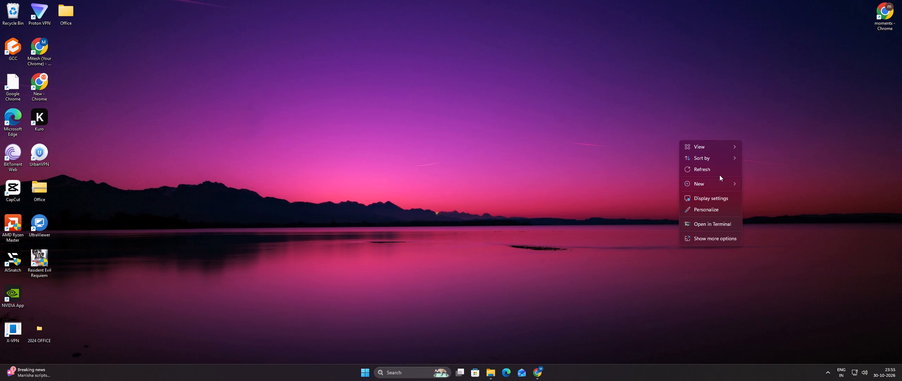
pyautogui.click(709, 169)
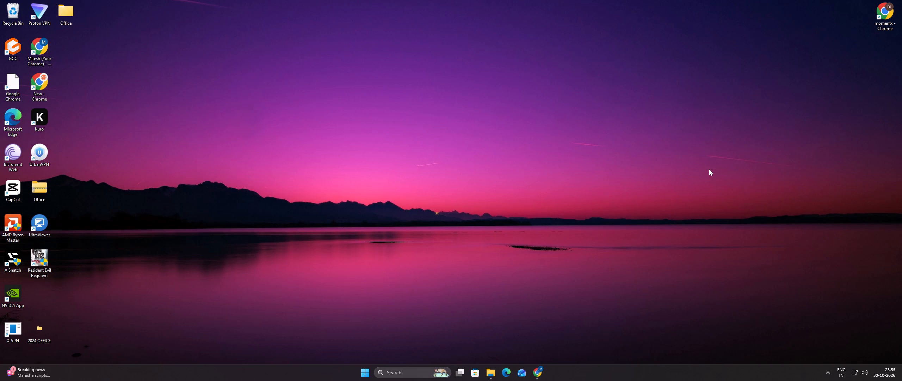